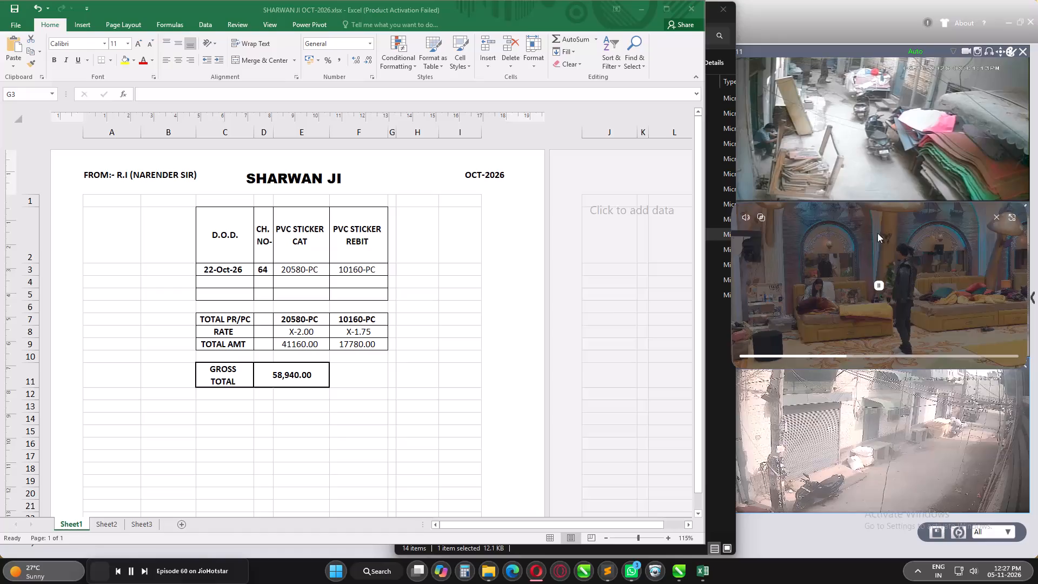
Enter a hyphen in cell G3, beside the 22-Oct-26 row of the SHARWAN JI sheet.
left_click(316, 257)
left_click(301, 273)
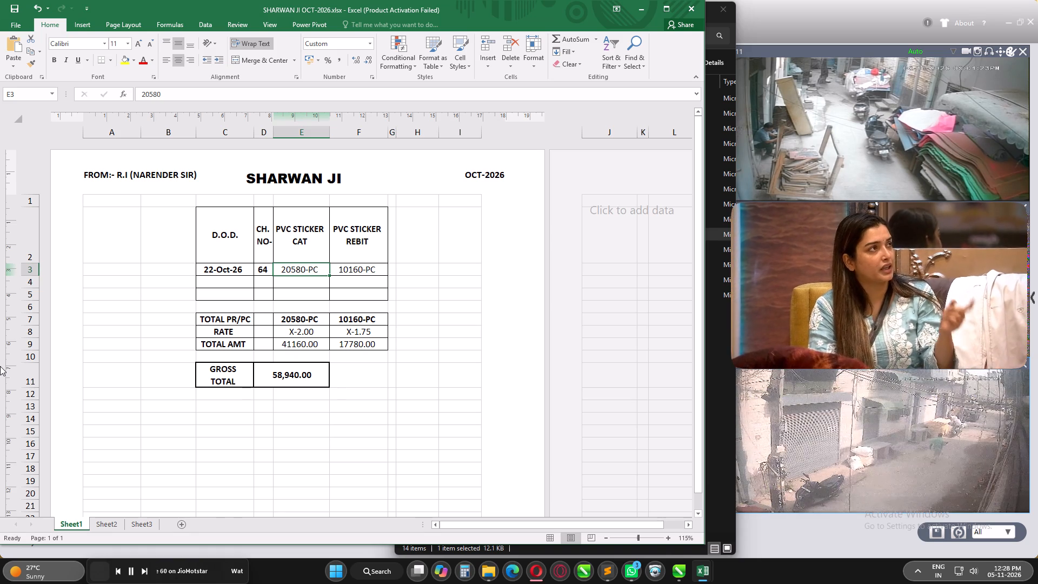
key("Right")
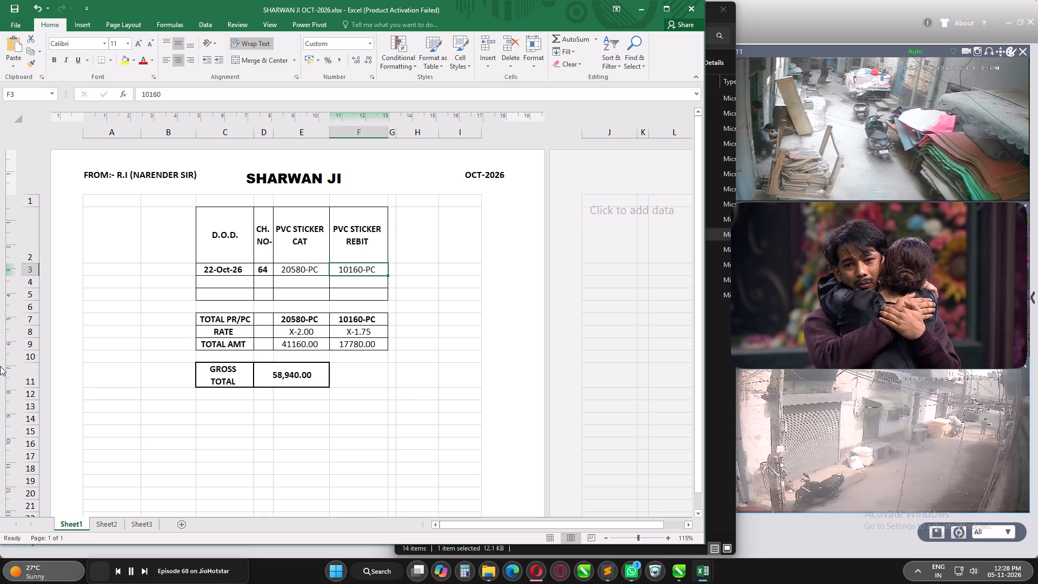
key("Right")
key("minus")
key("Return")
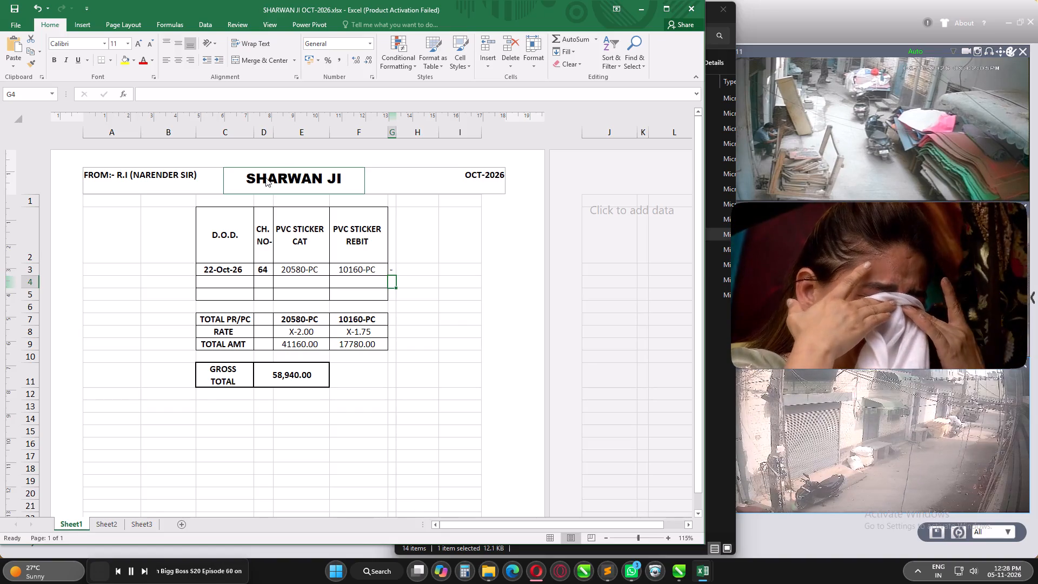
Check the formula behind the gross total in row 11 and save the SHARWAN JI workbook.
left_click(294, 376)
key("F2")
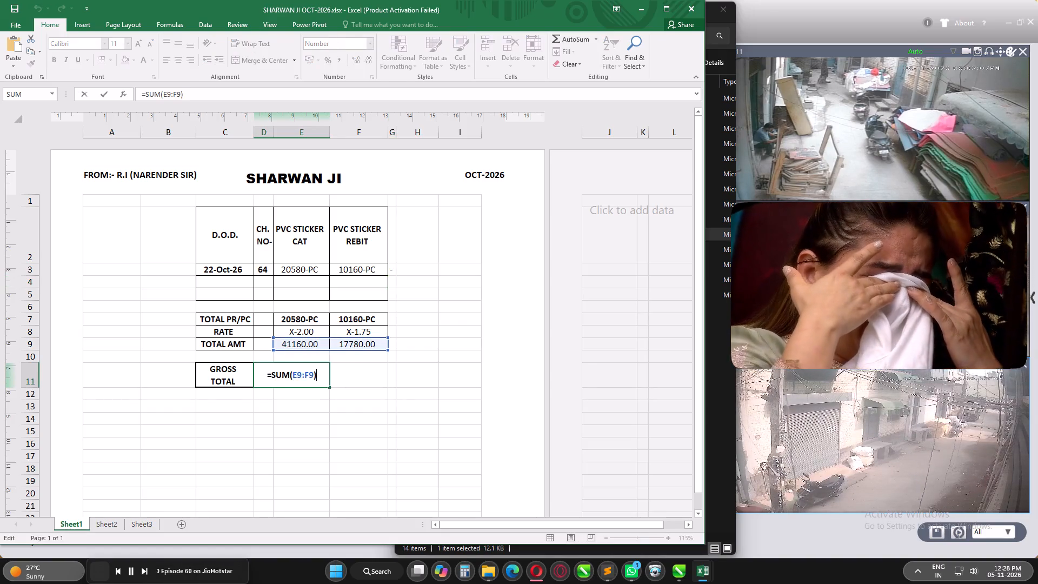
key("Return")
key("ctrl+s")
Export the sheet as a PDF named SHARWAN JI OCT-2026 into the desktop folder OCT 26, and minimize the PDF viewer.
key("ctrl+p")
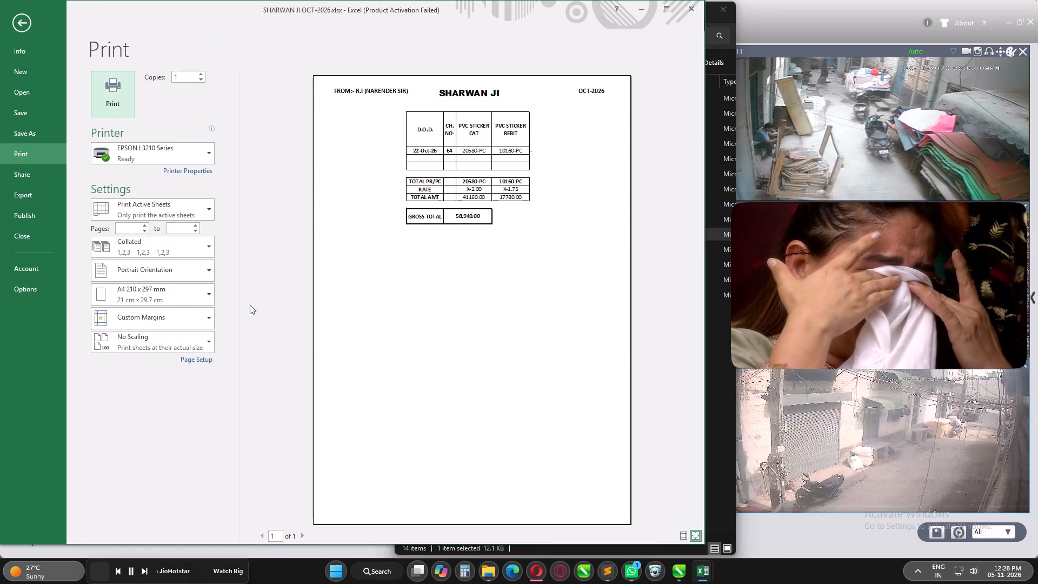
left_click(43, 130)
left_click(139, 178)
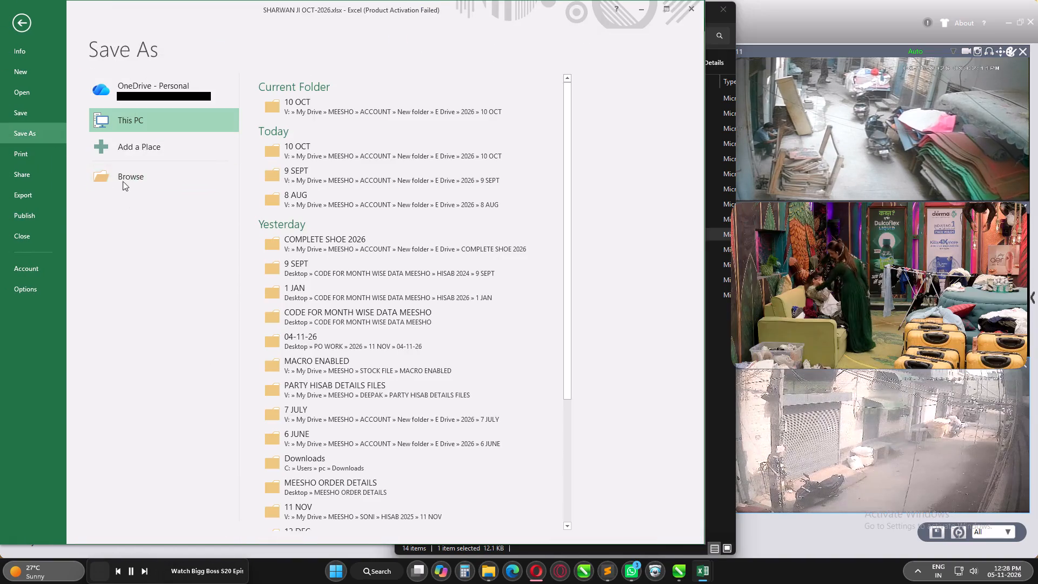
left_click_drag(85, 195, 99, 99)
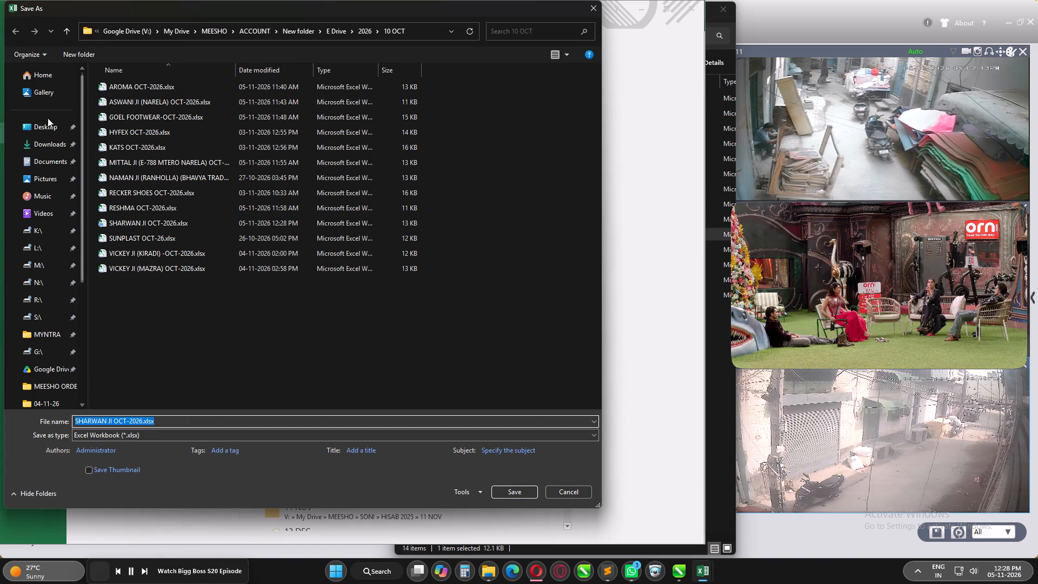
left_click(44, 121)
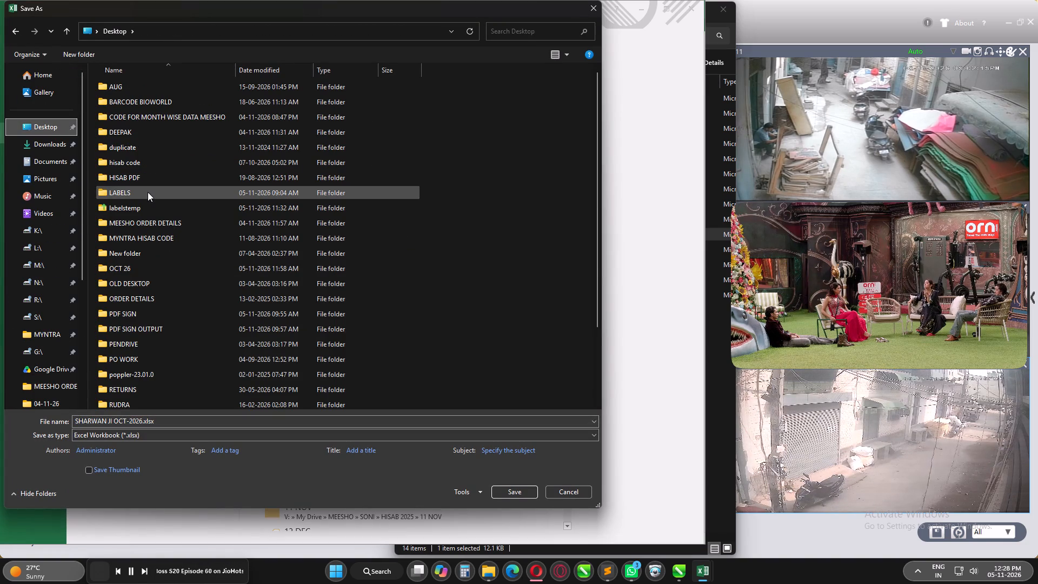
double_click(150, 269)
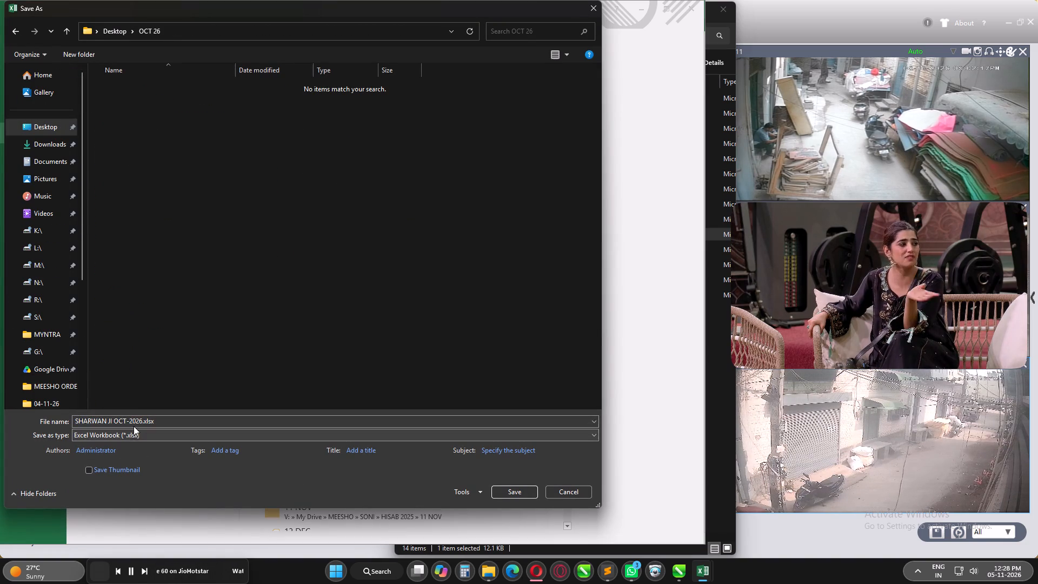
left_click(132, 434)
left_click(97, 397)
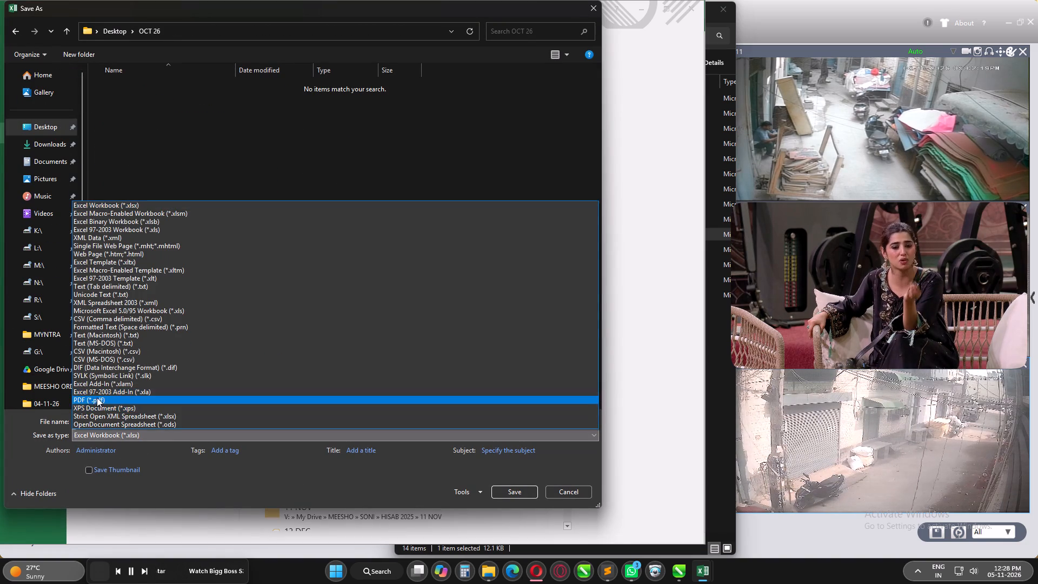
left_click(511, 528)
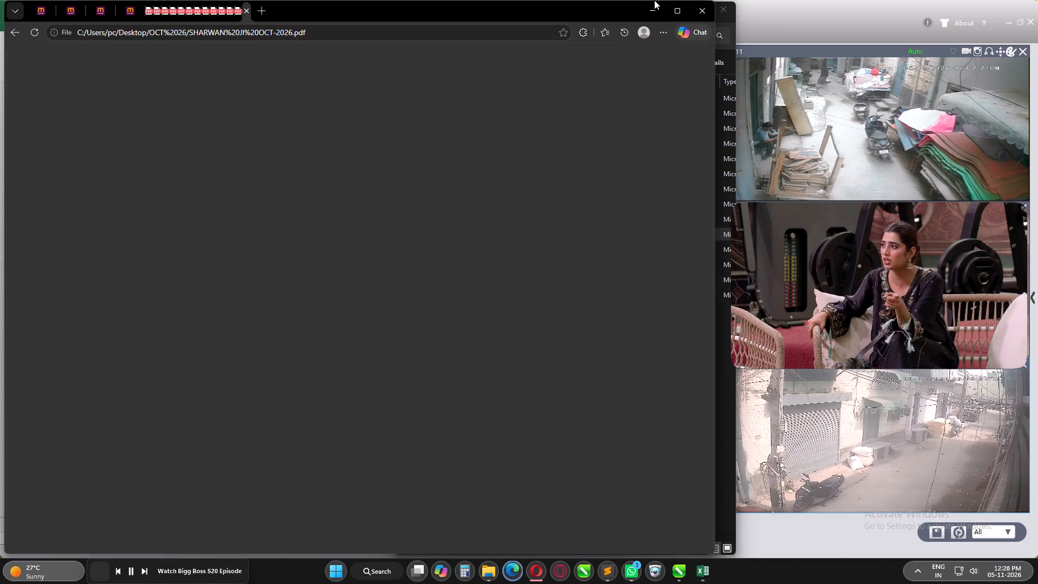
left_click(651, 10)
Save the SHARWAN JI OCT-2026 workbook again and close it.
left_click(361, 389)
key("ctrl+s")
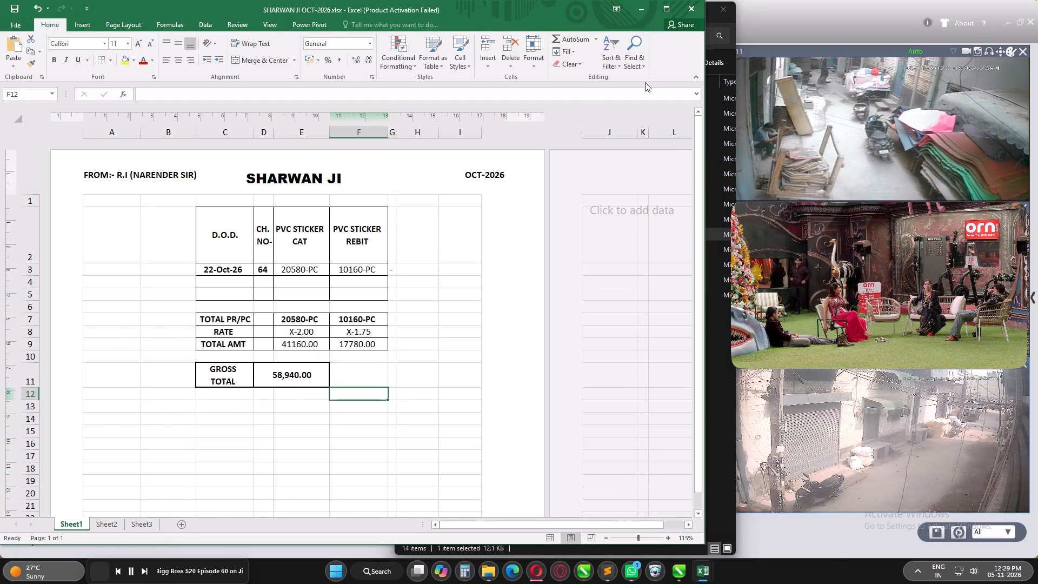
left_click(684, 9)
left_click(722, 402)
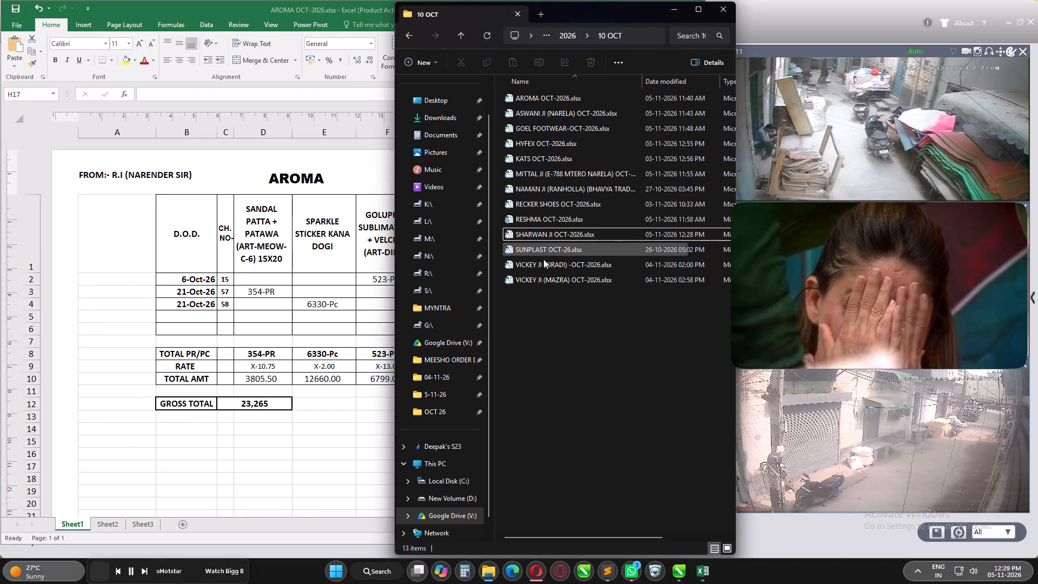
double_click(541, 286)
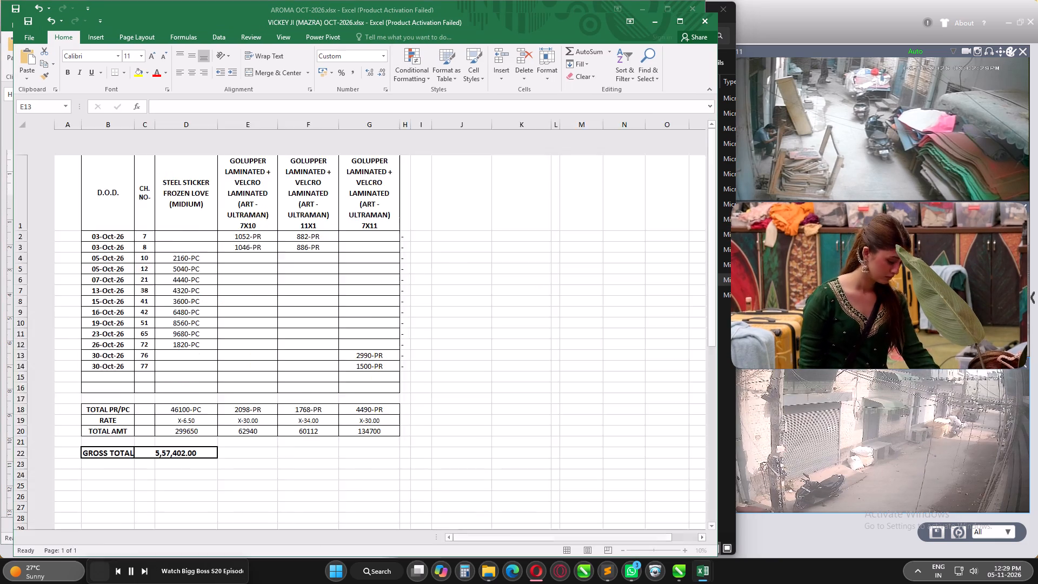
scroll(357, 398, "down", 2)
scroll(357, 398, "up", 3)
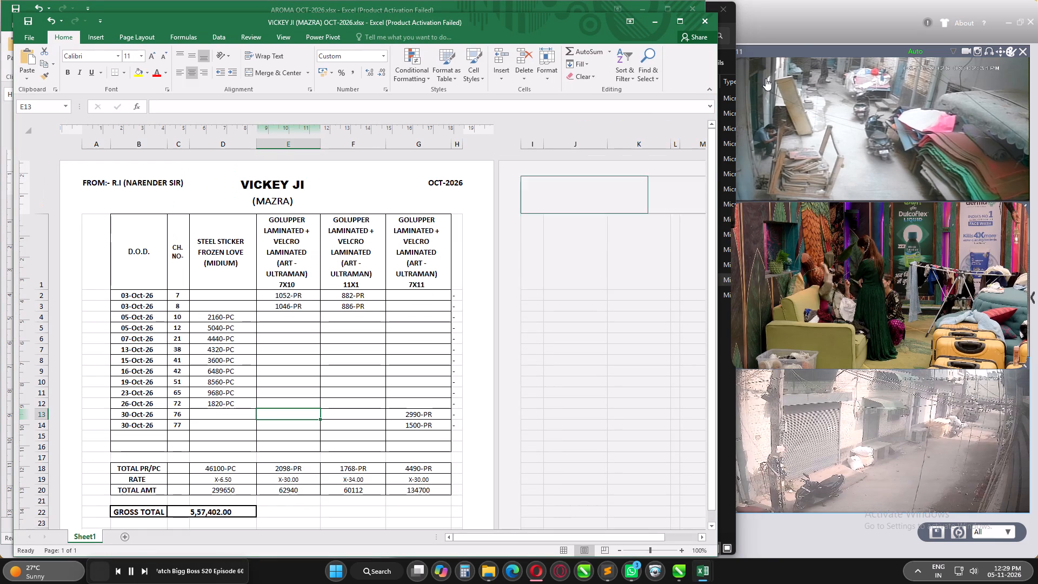
left_click(705, 23)
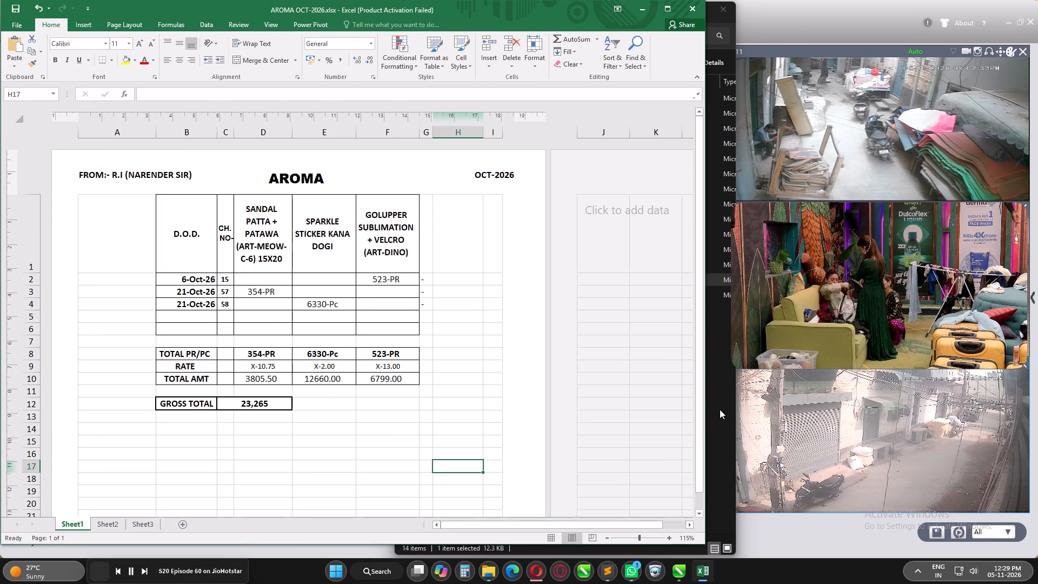
left_click(720, 409)
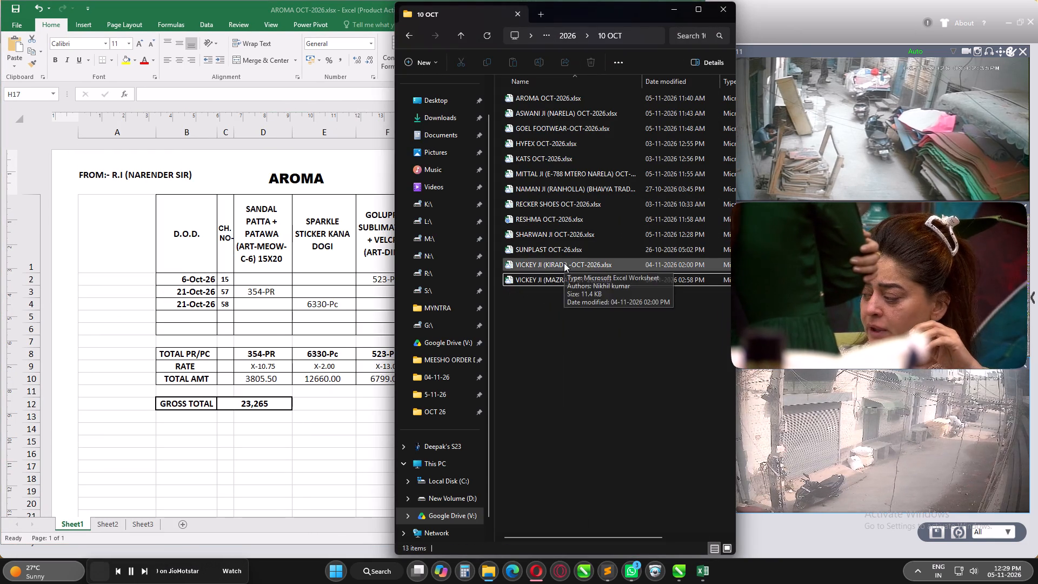
double_click(564, 263)
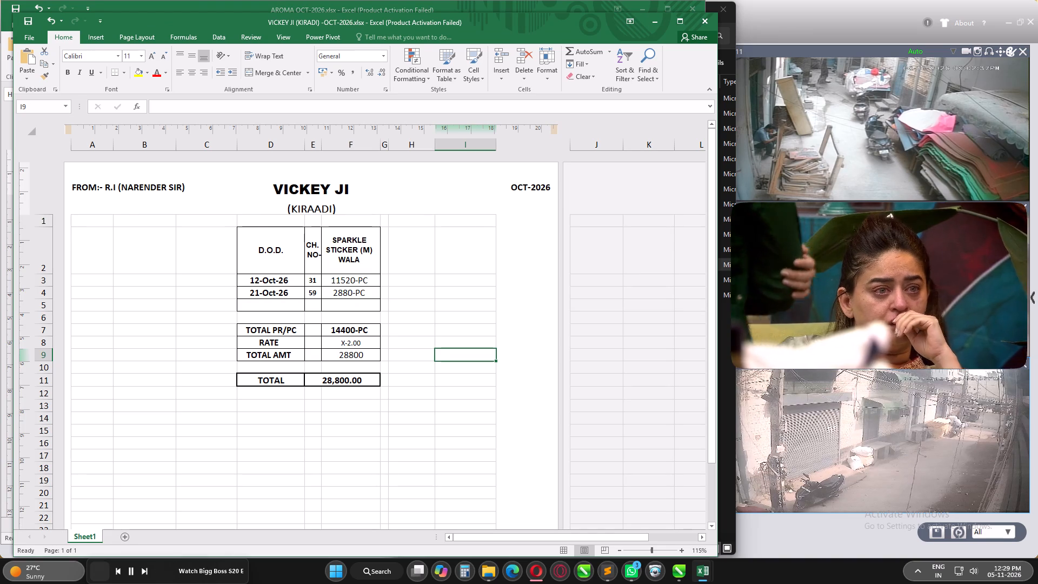
Check the formulas behind the total pieces in F7, the total amount in F9 and the overall total in row 11.
left_click(355, 334)
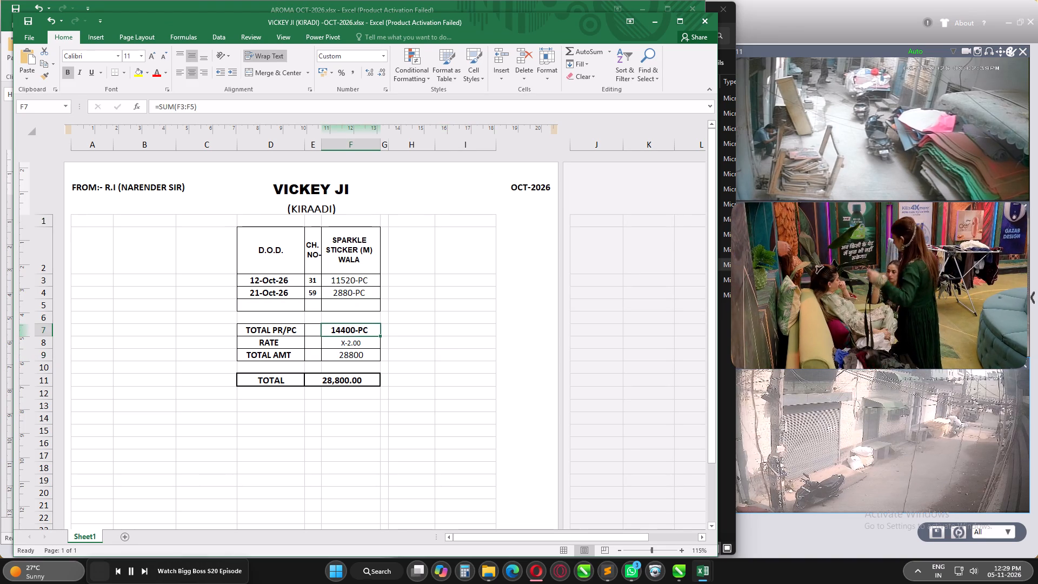
key("F2")
key("Return")
key("Return")
key("Return")
key("F2")
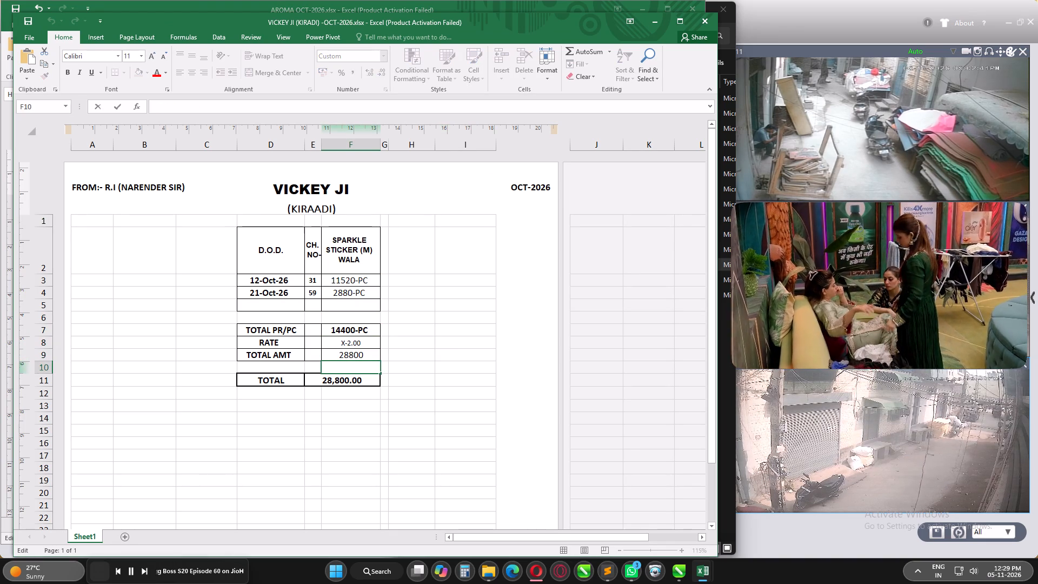
key("Up")
key("Return")
key("Up")
key("Up")
key("F2")
key("Return")
key("Return")
key("Return")
key("F2")
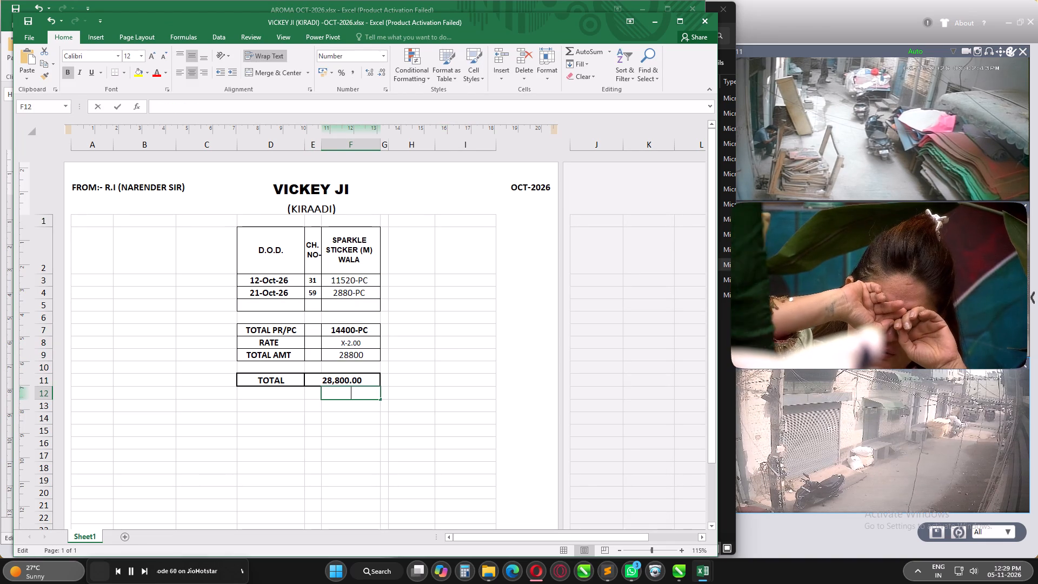
key("Return")
key("Up")
key("Up")
key("F2")
key("Return")
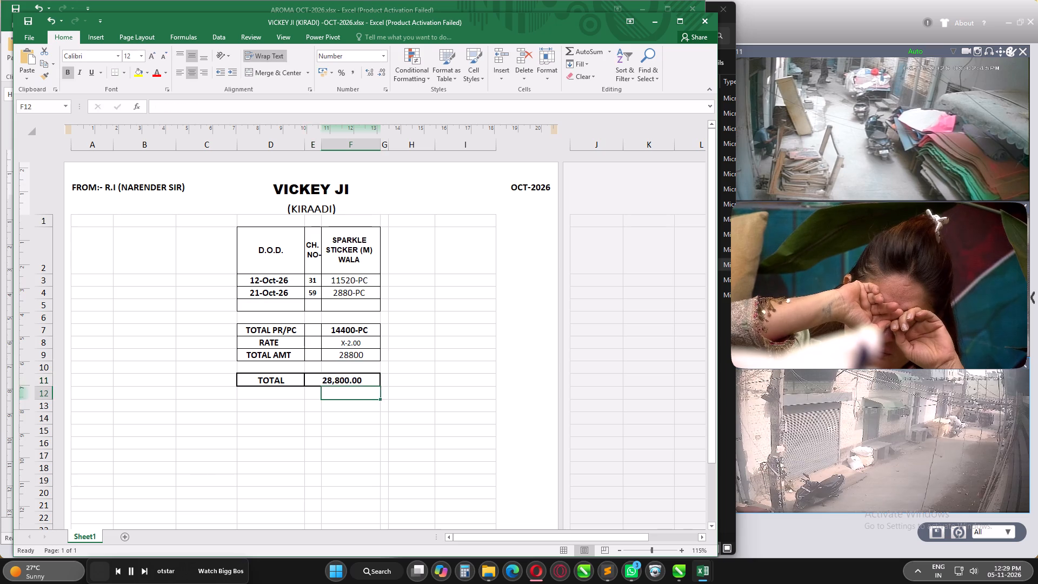
key("Up")
key("Up")
key("Up")
key("Right")
key("Up")
key("Up")
key("Up")
key("Up")
key("Up")
key("Up")
key("ctrl+s")
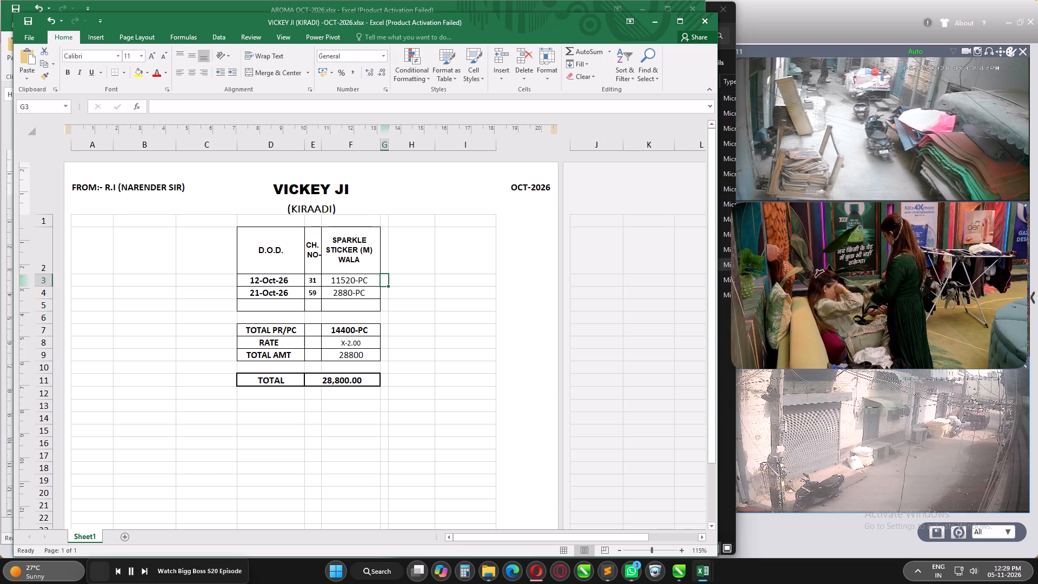
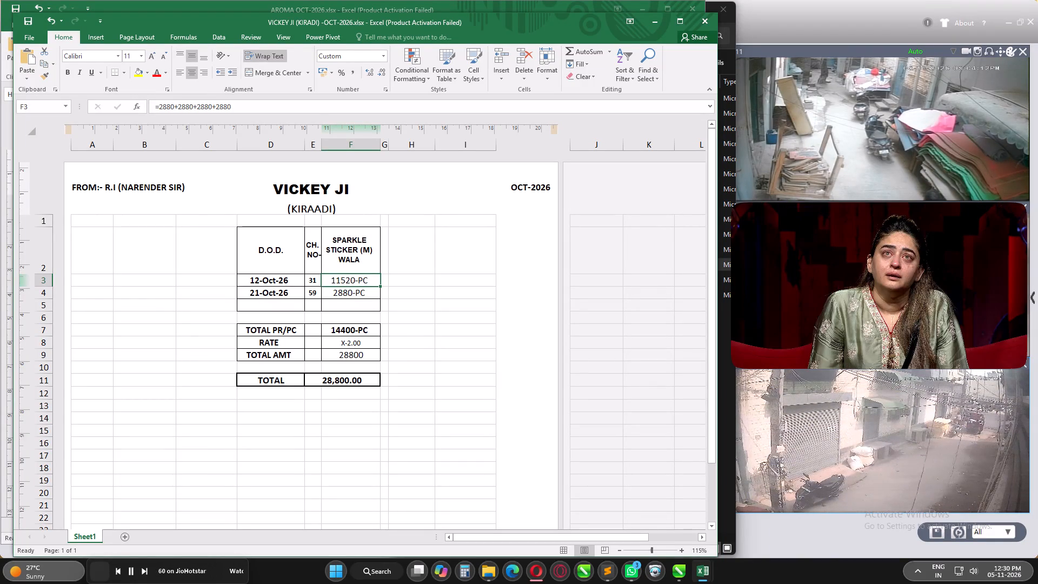
Mark the 12-Oct-26 challan 31 row as verified with a hyphen in cell G3.
key("Right")
key("minus")
key("Return")
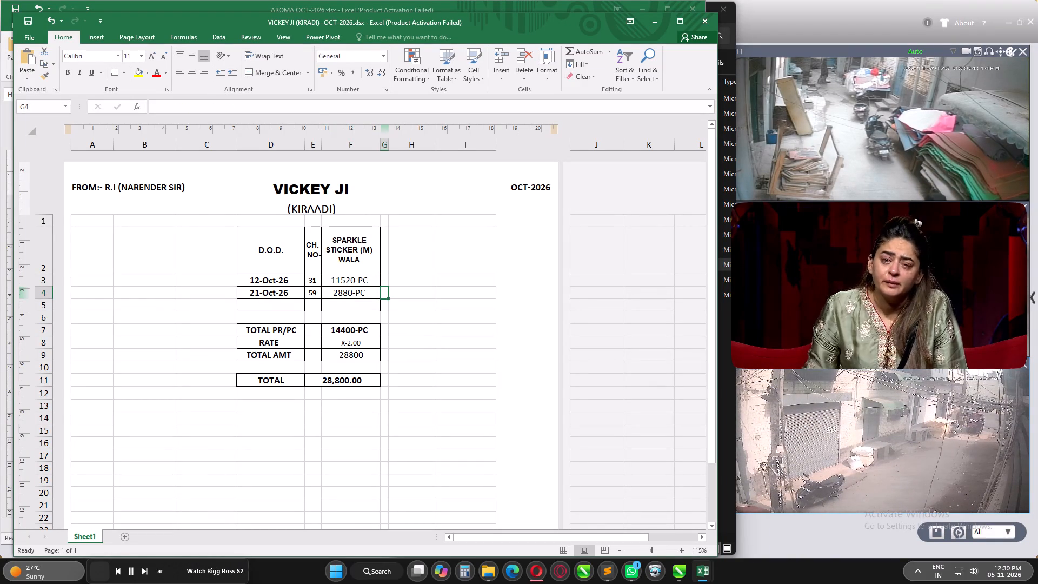
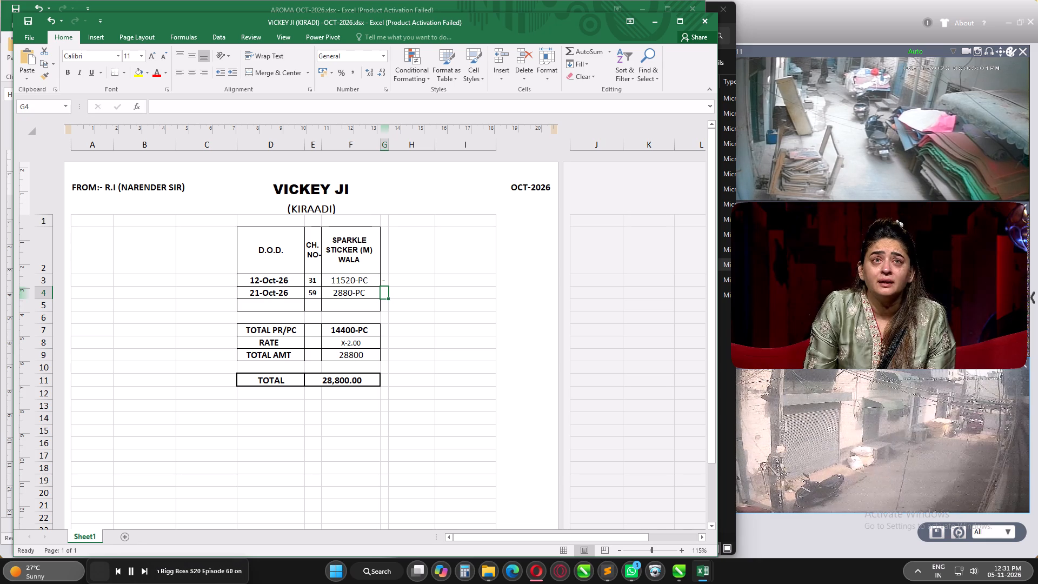
Mark the 21-Oct-26 challan 59 row as verified with a hyphen in cell G4.
key("minus")
key("Return")
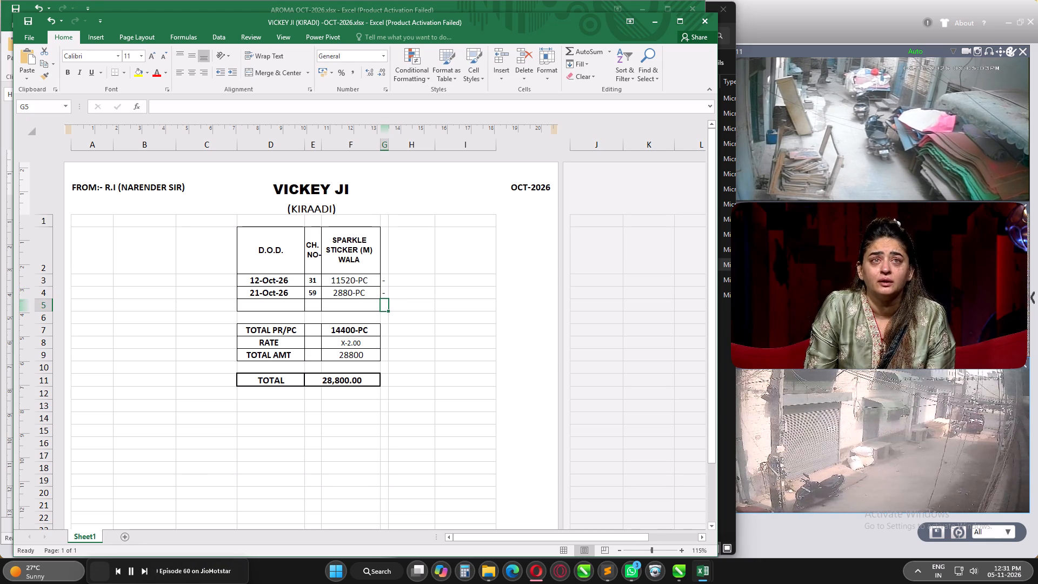
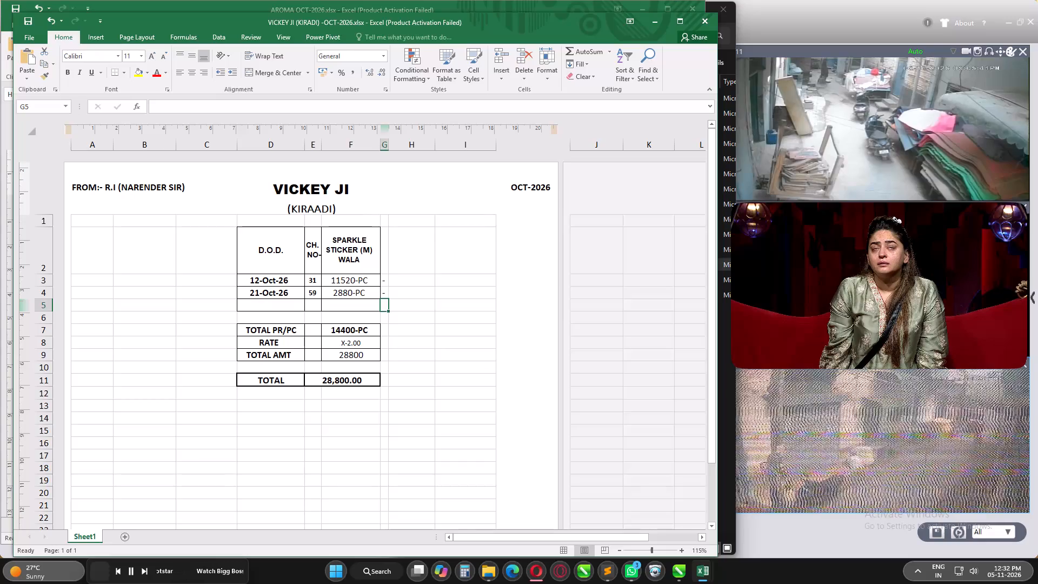
left_click(361, 333)
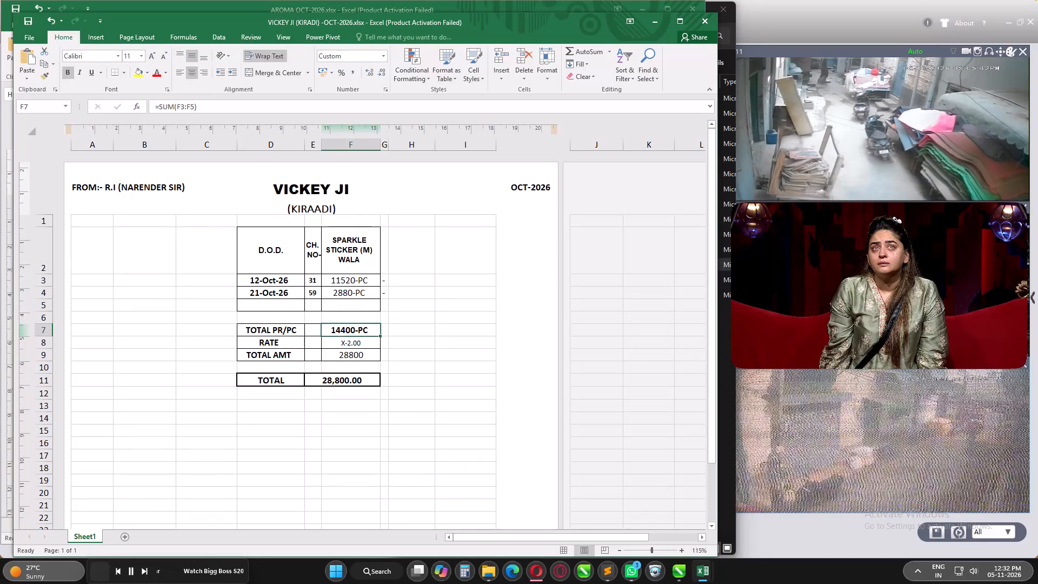
key("F2")
key("Return")
left_click_drag(457, 23, 449, 18)
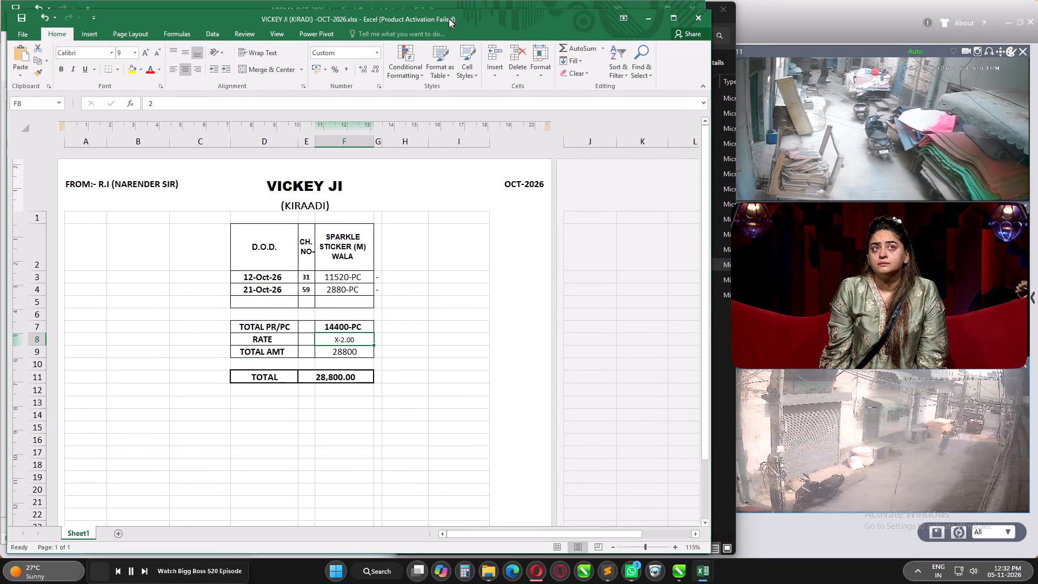
left_click_drag(449, 18, 442, 11)
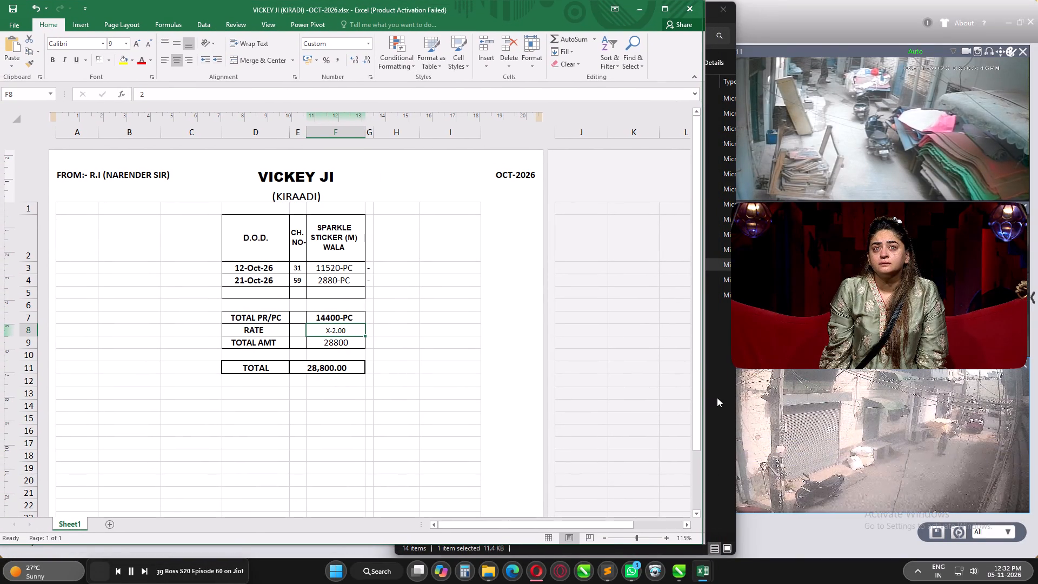
left_click(720, 399)
key("BackSpace")
double_click(537, 218)
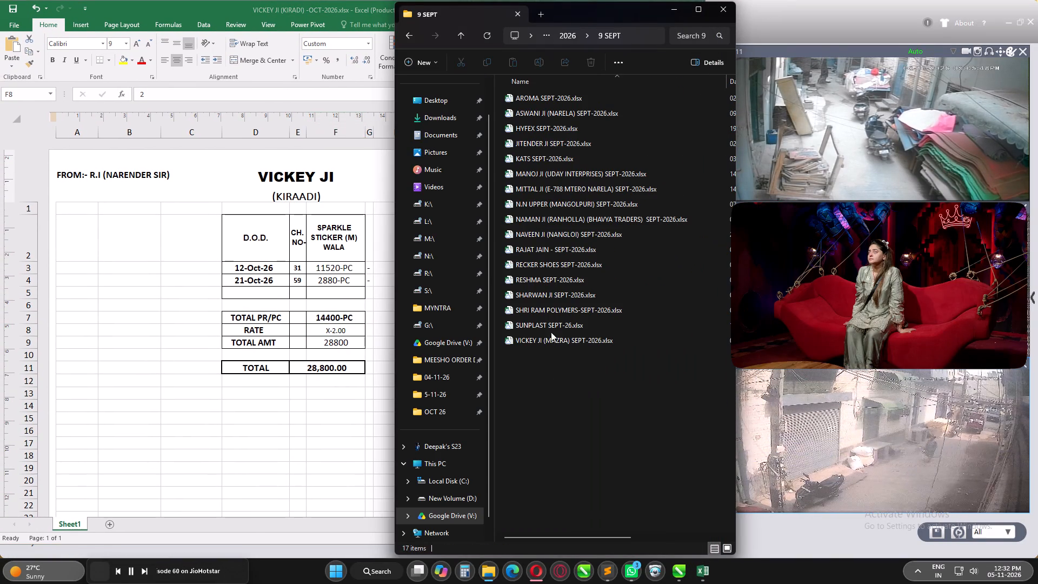
key("BackSpace")
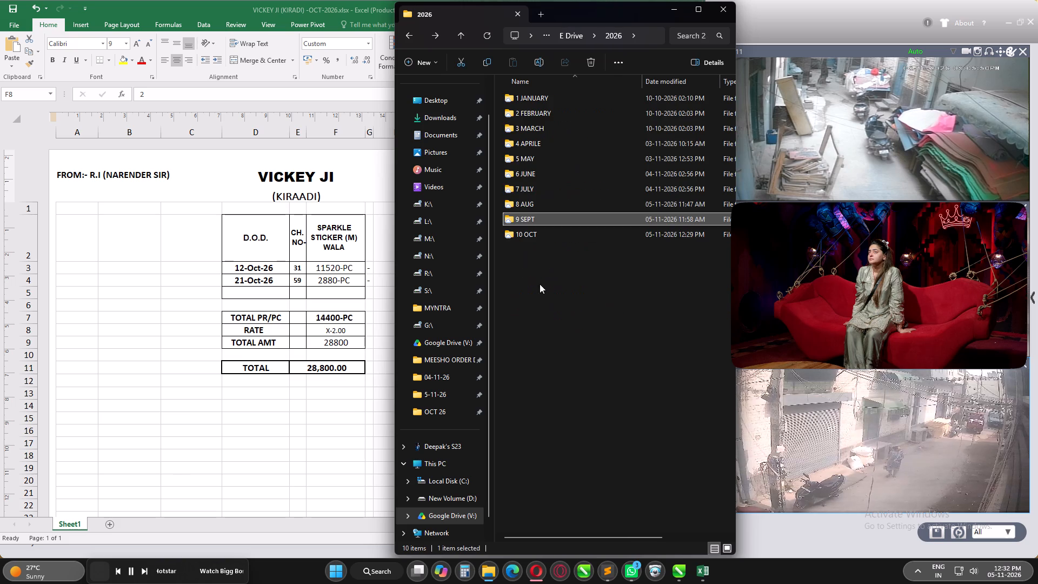
double_click(545, 206)
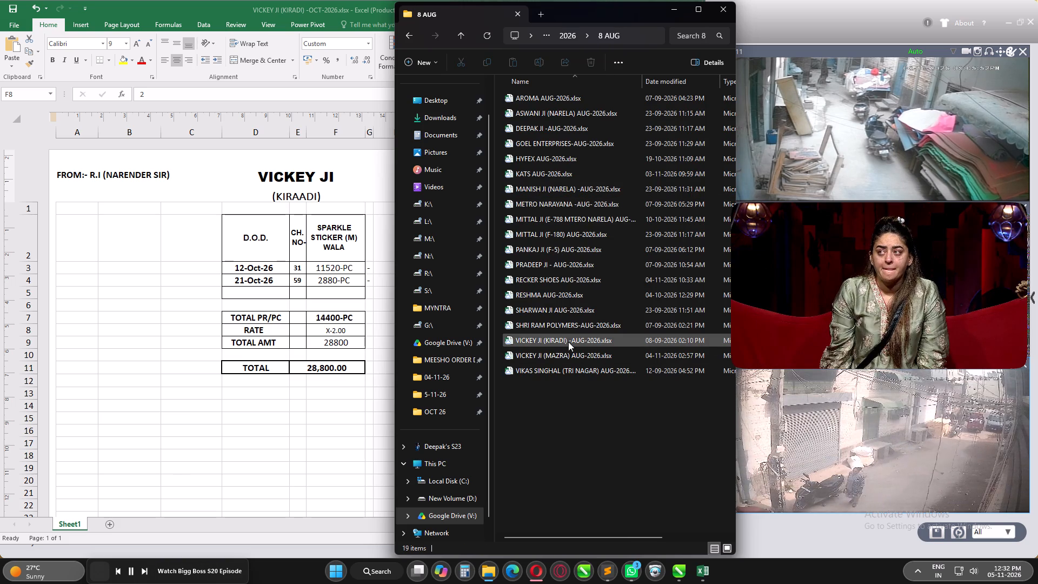
double_click(568, 342)
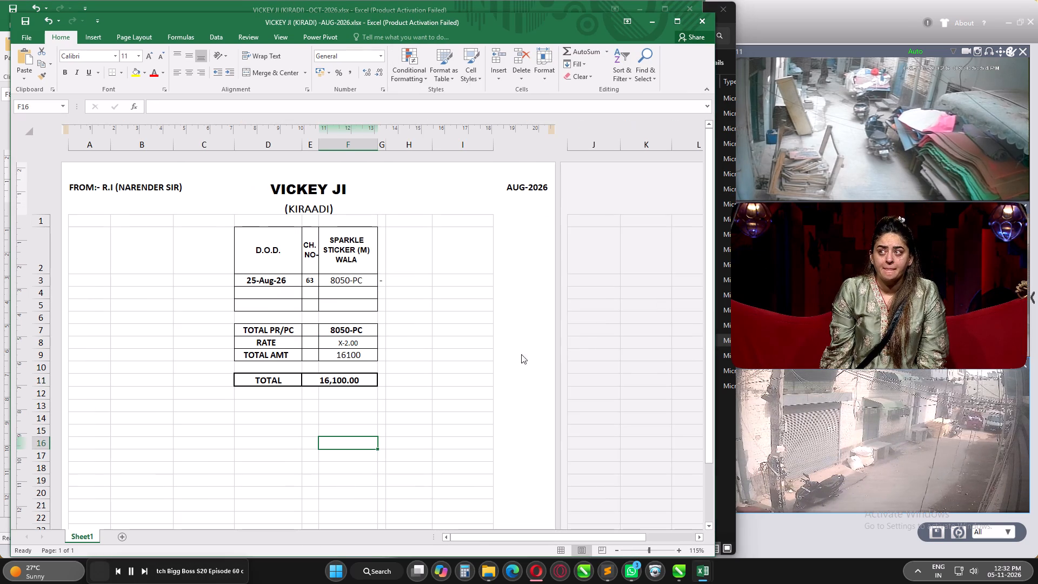
left_click(709, 20)
Check the formulas behind the TOTAL amount and the TOTAL PR/PC quantity in the October statement.
left_click(339, 370)
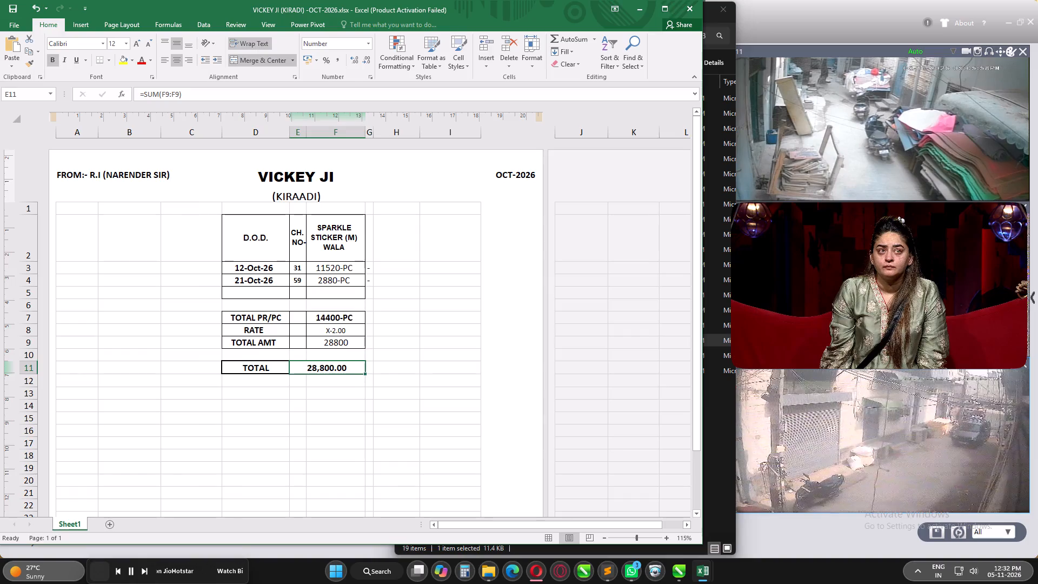
key("F2")
key("Return")
key("Up")
key("Up")
key("Up")
key("Right")
key("Up")
key("Up")
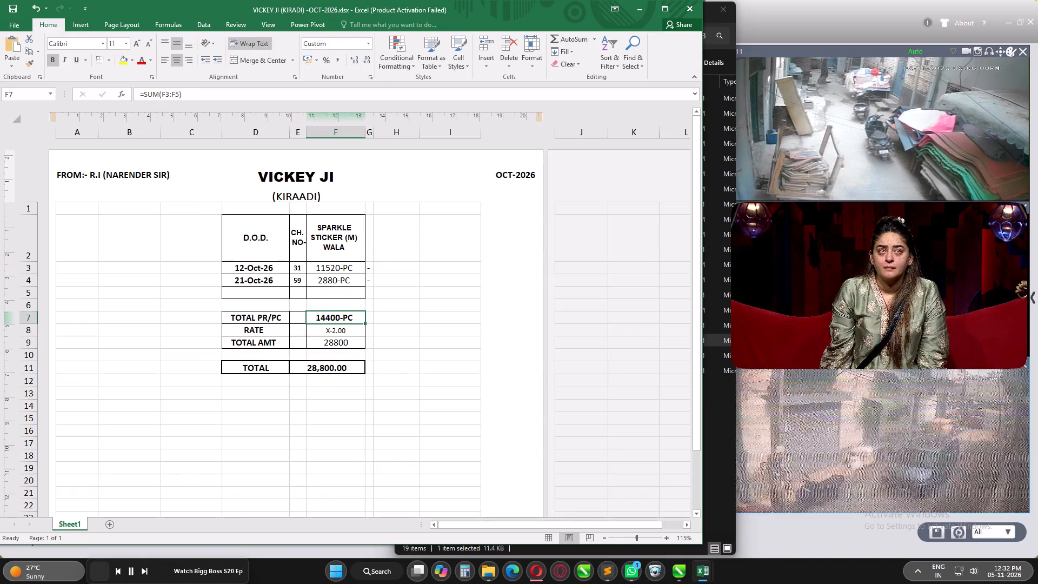
key("F2")
key("Return")
key("ctrl+s")
key("ctrl+p")
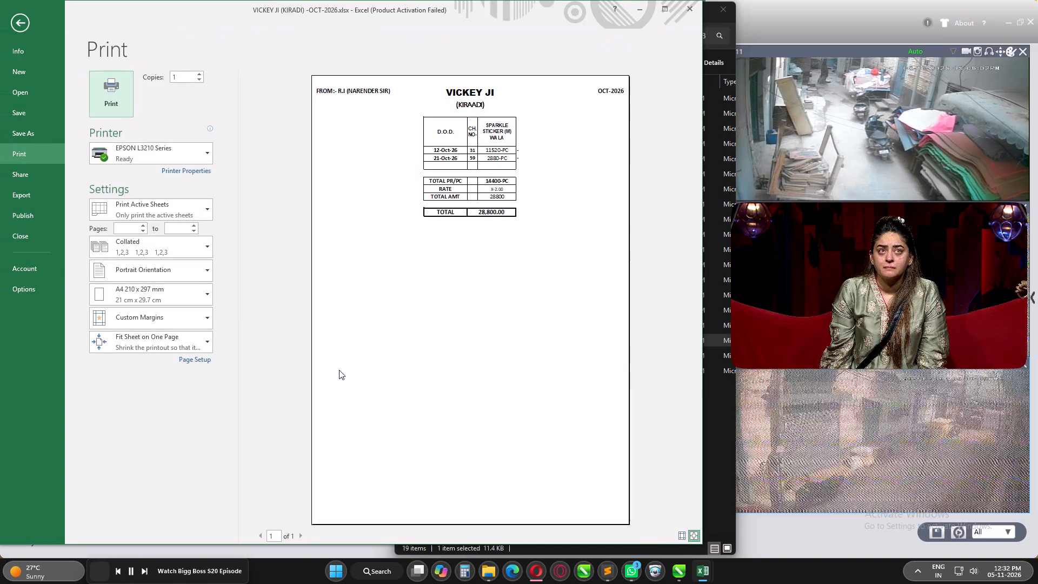
left_click(20, 129)
left_click(106, 176)
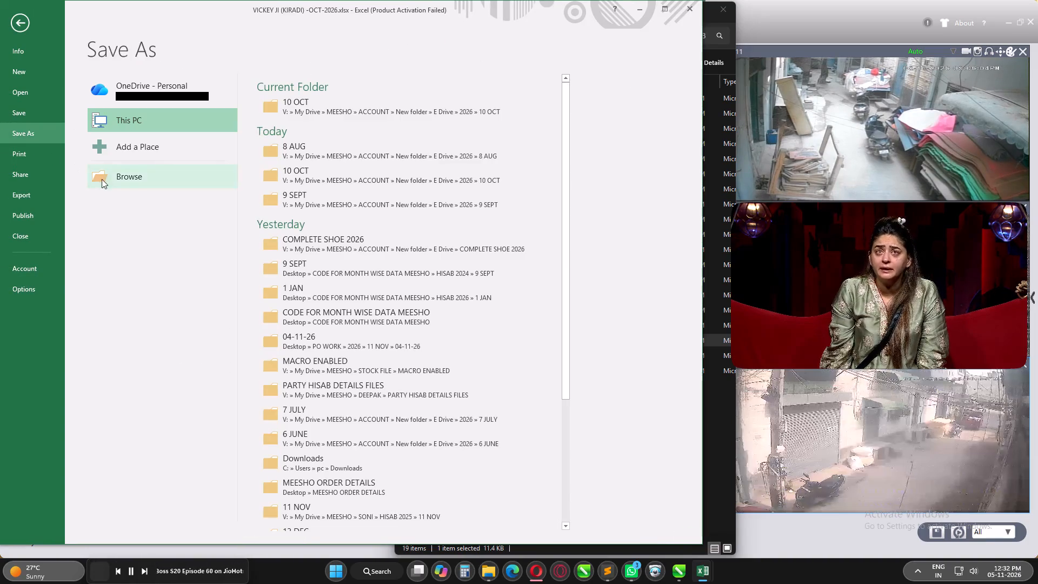
left_click_drag(81, 190, 95, 98)
left_click(39, 108)
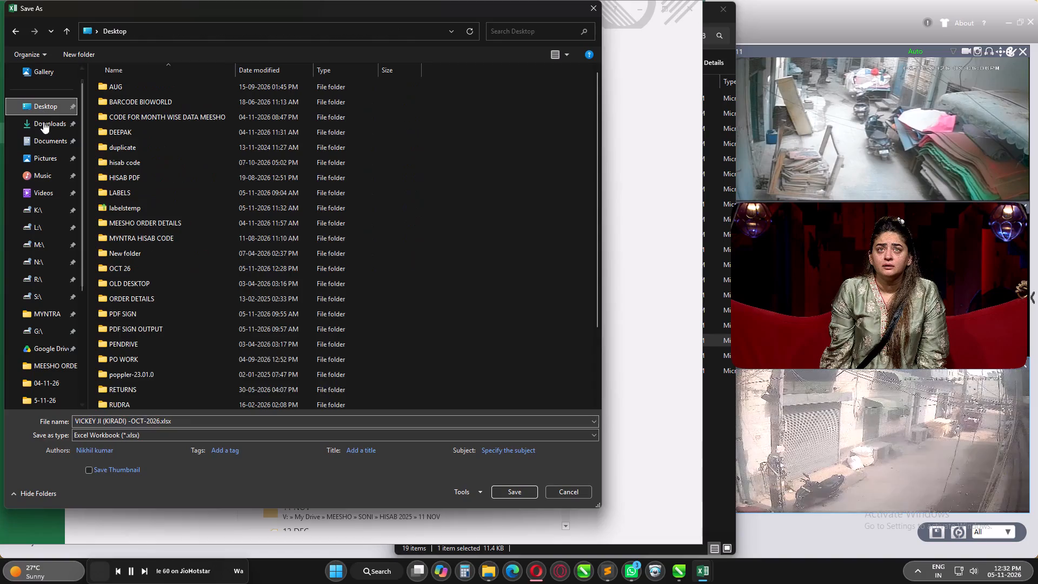
double_click(120, 266)
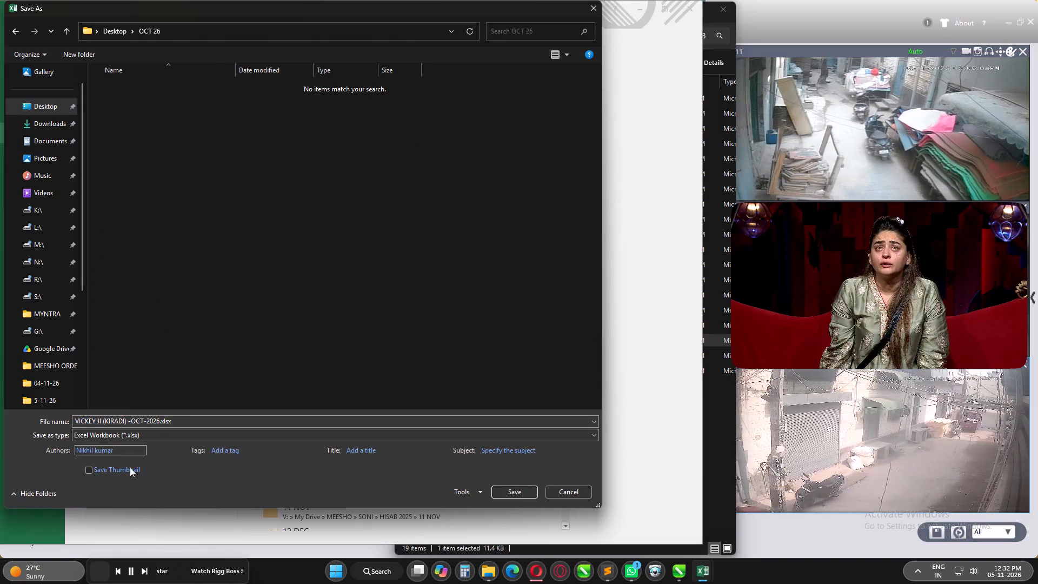
left_click(123, 433)
left_click(94, 402)
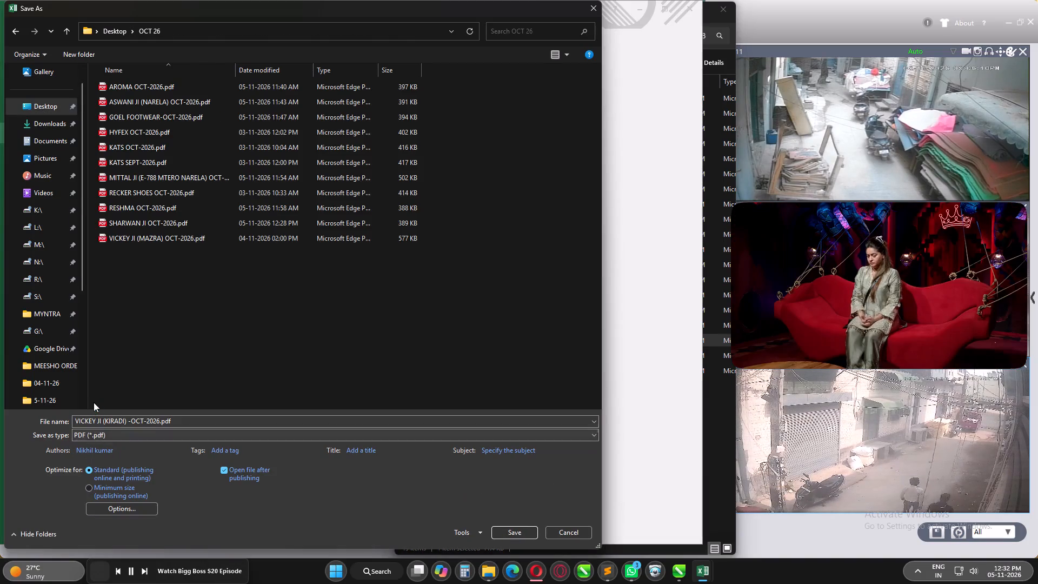
left_click(522, 535)
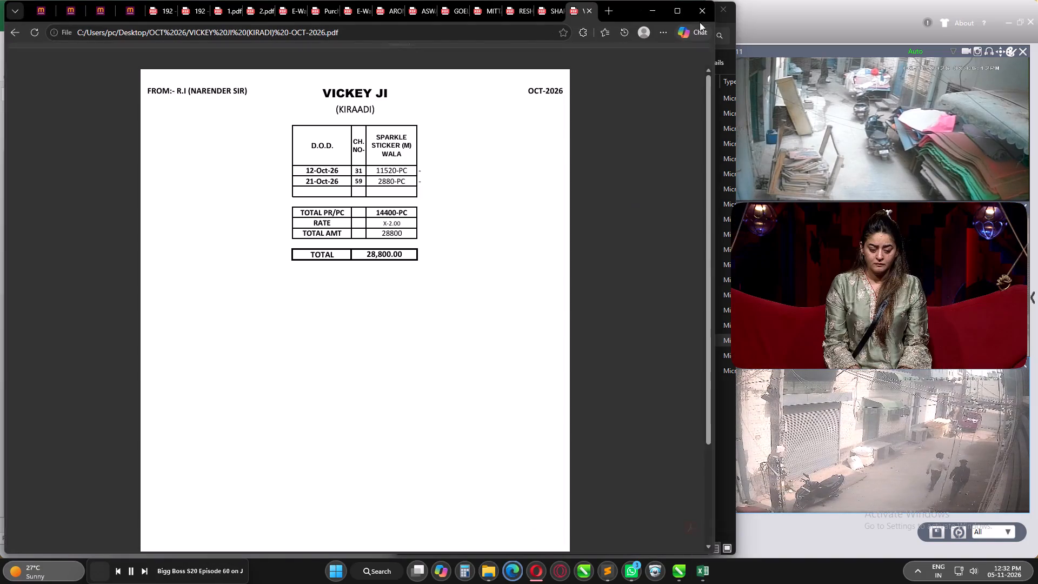
left_click(661, 10)
left_click(436, 394)
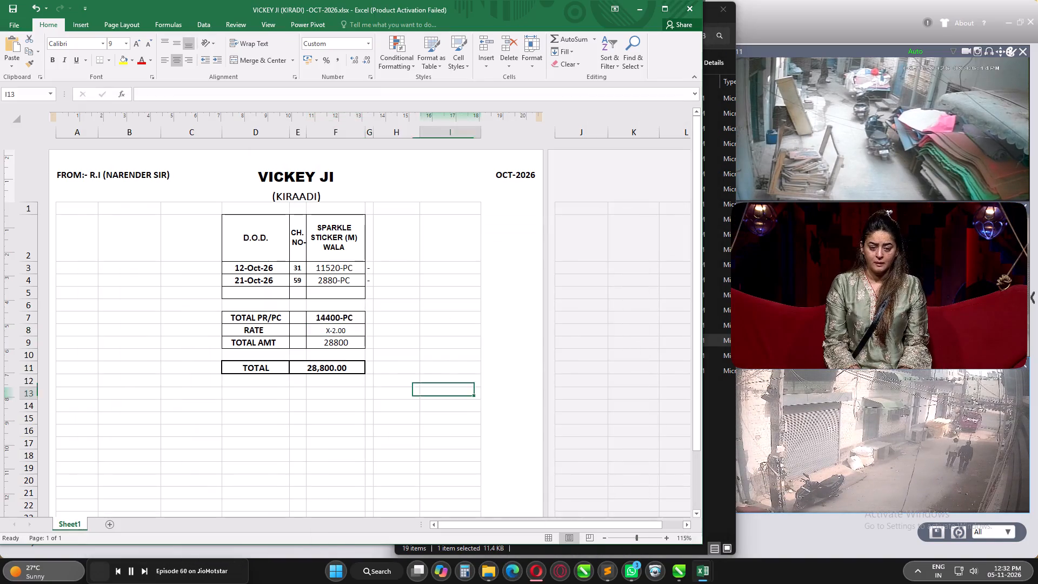
key("ctrl+s")
left_click(694, 7)
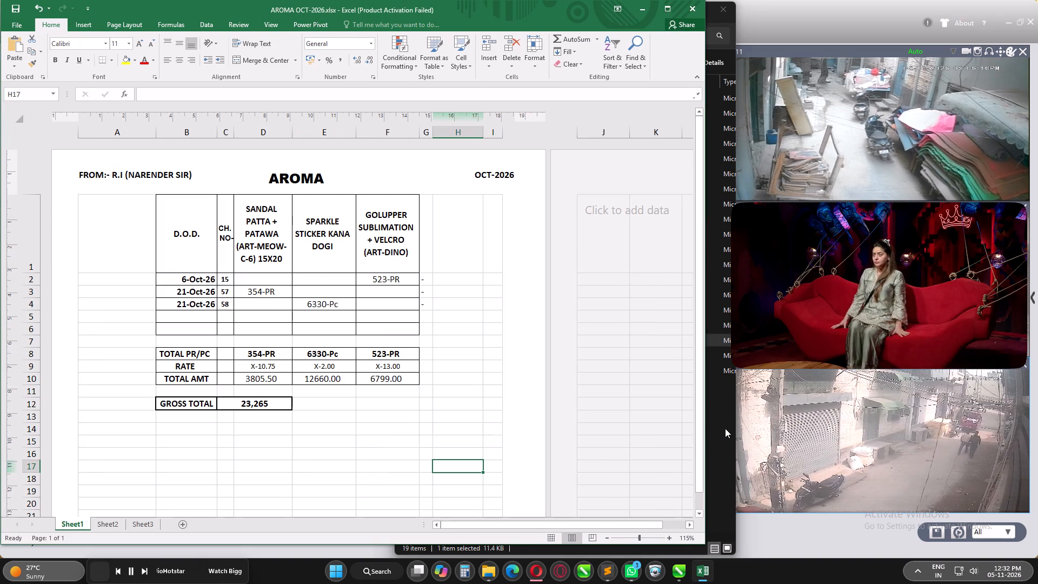
Open the SUNPLAST OCT-26 workbook from the 10 OCT folder.
left_click(722, 425)
left_click(605, 445)
key("BackSpace")
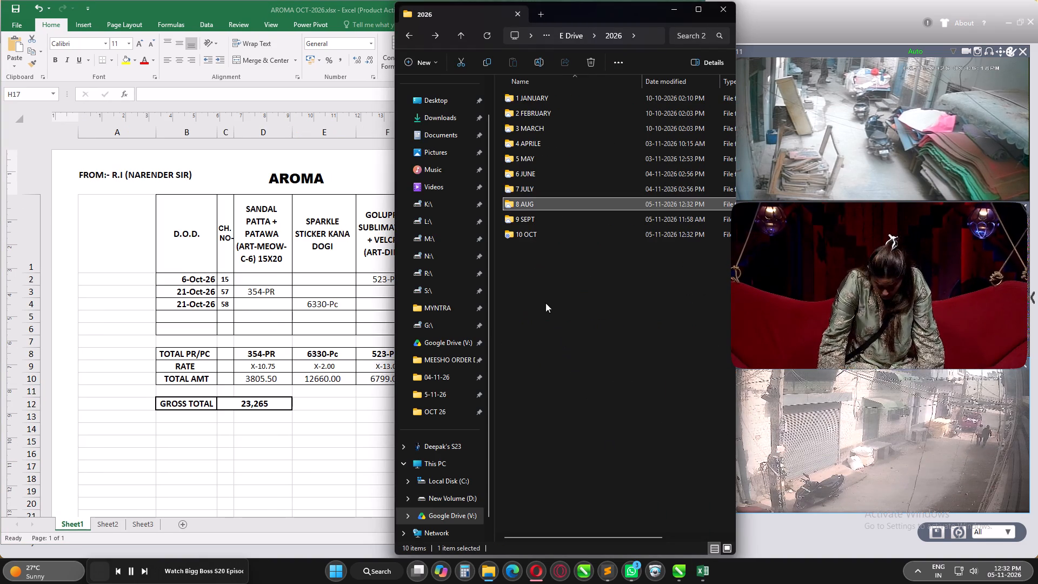
double_click(522, 231)
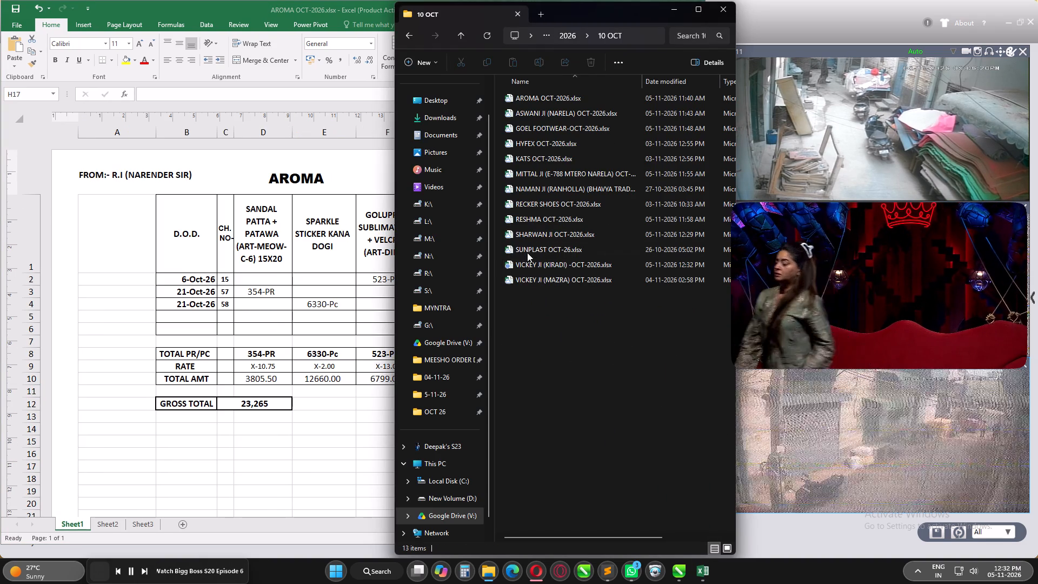
double_click(528, 248)
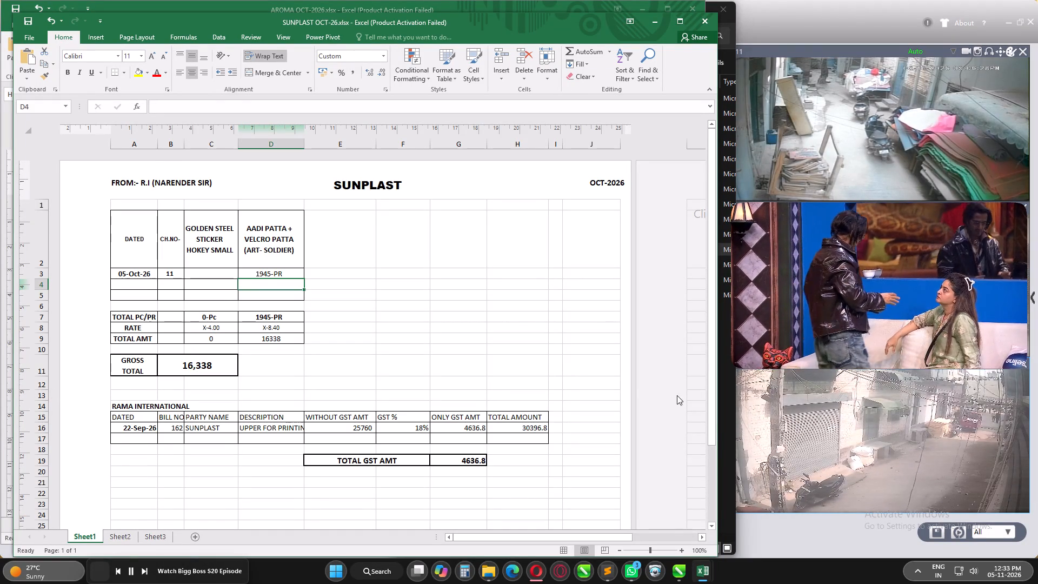
Review the SUNPLAST SEPT-26 statement from the 9 SEPT folder for comparison and close it.
left_click(729, 429)
key("BackSpace")
double_click(550, 221)
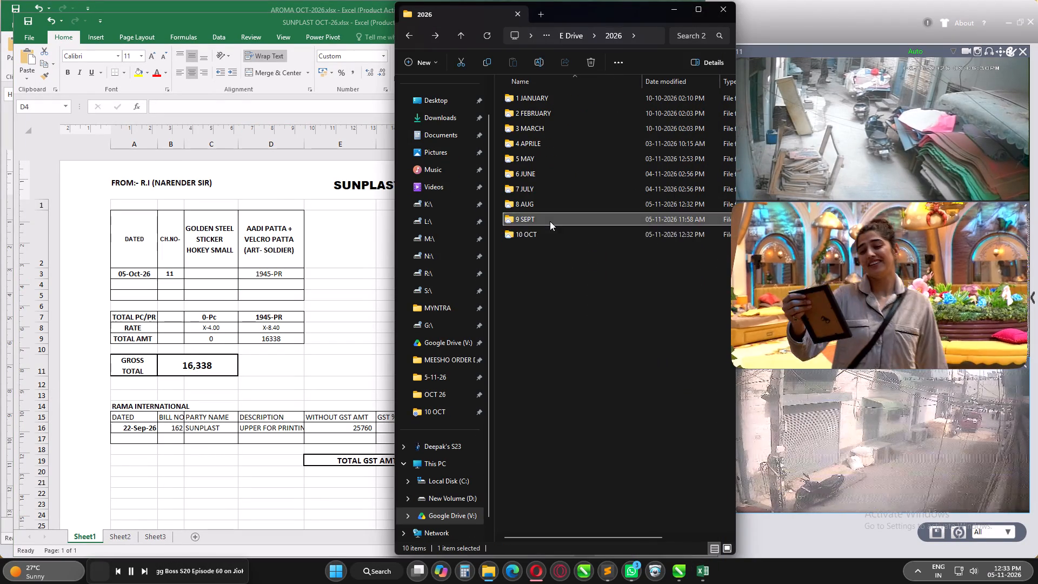
double_click(560, 328)
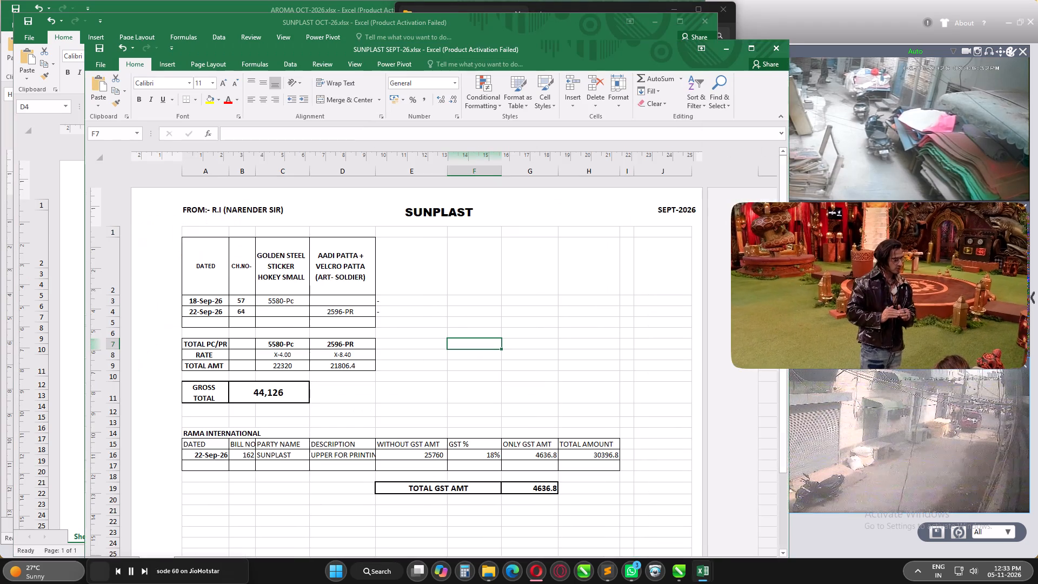
left_click(778, 49)
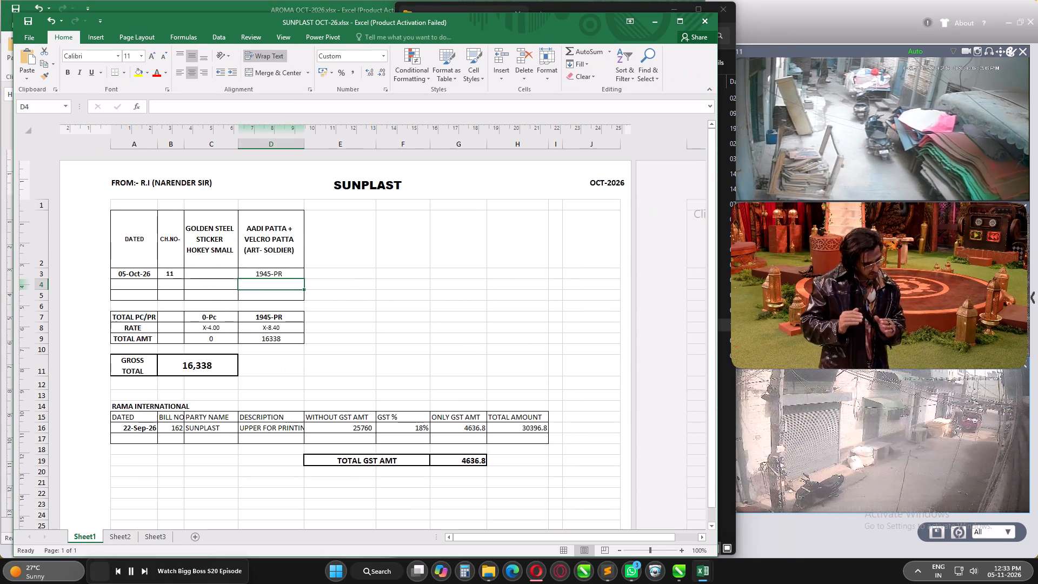
Delete the GOLDEN STEEL STICKER HOKEY SMALL cells C2:C9, shifting the neighbouring cells left, and save the SUNPLAST October workbook.
left_click_drag(217, 229, 220, 342)
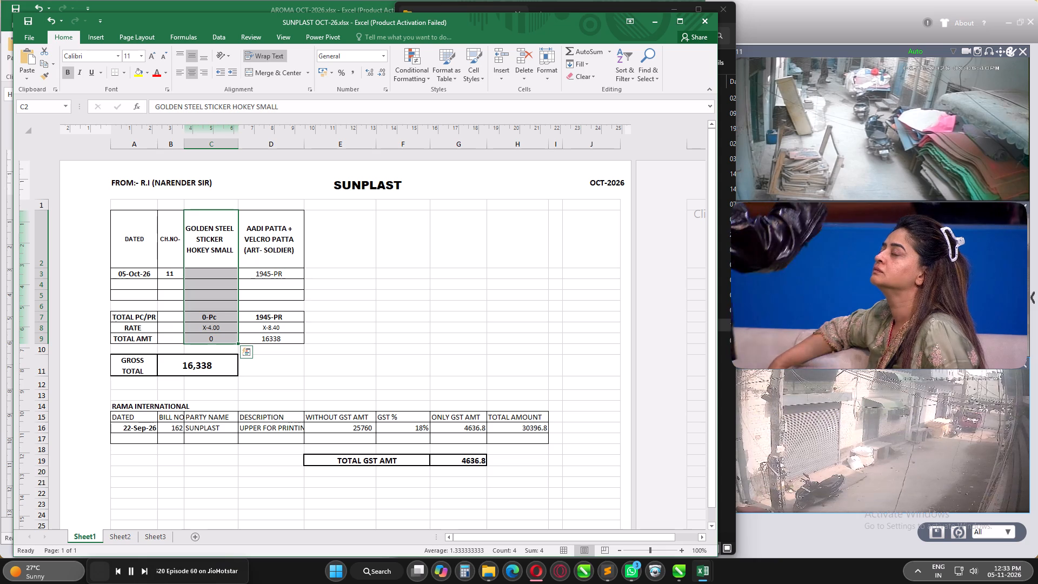
key("ctrl+minus")
key("Return")
left_click(340, 360)
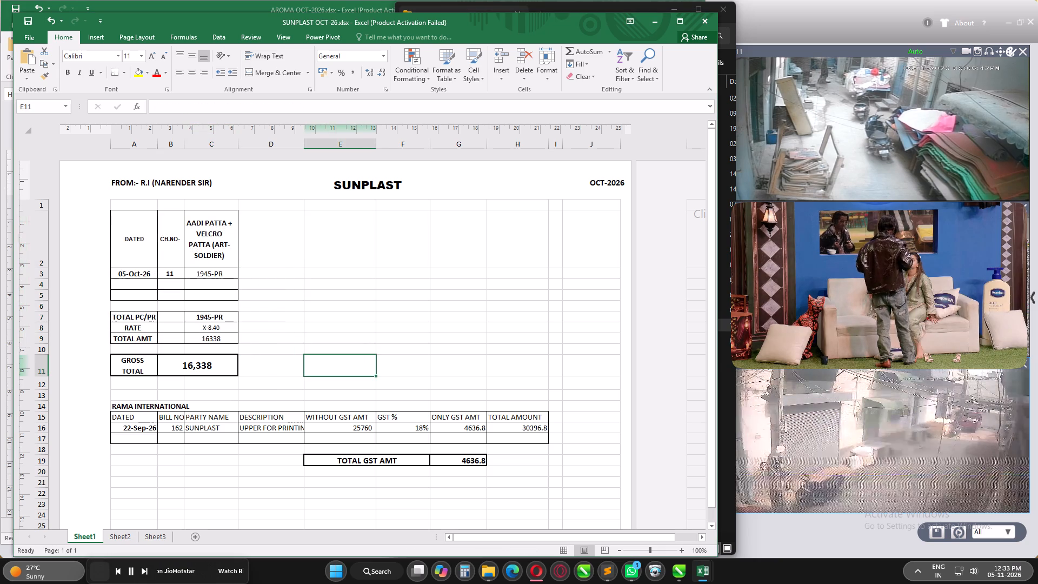
key("ctrl+s")
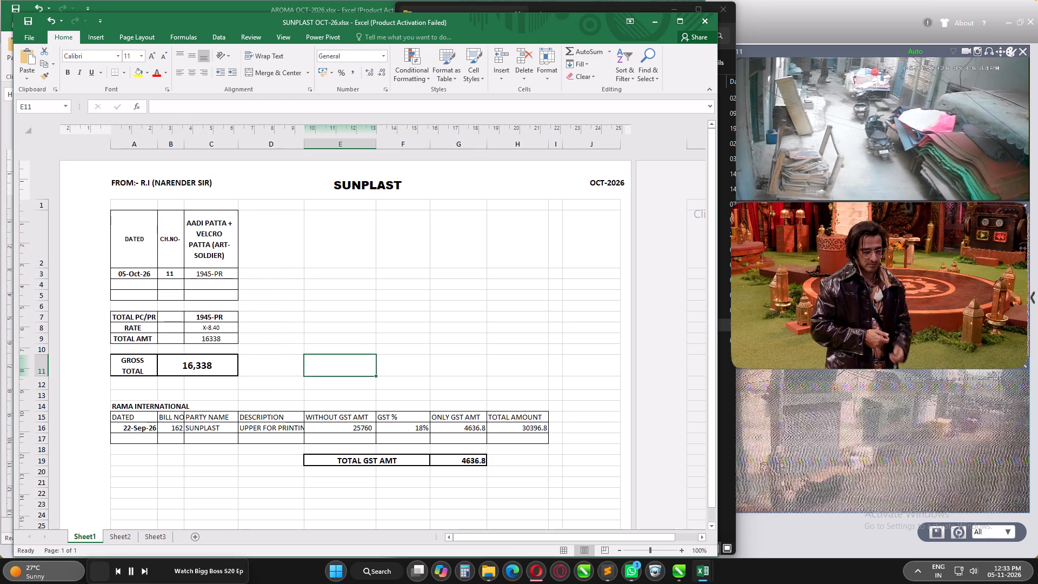
left_click(464, 323)
key("ctrl+s")
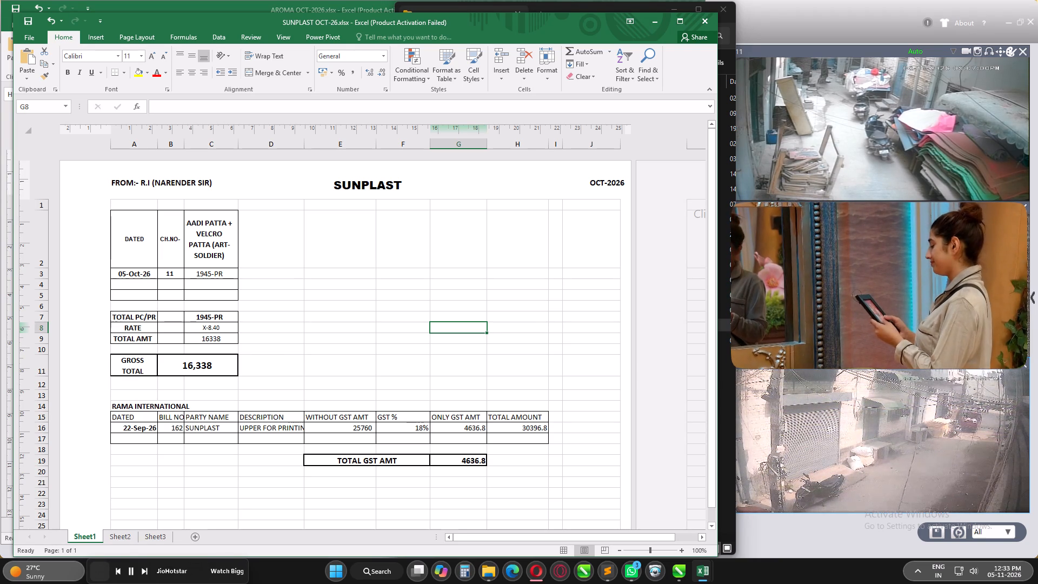
Update the RAMA INTERNATIONAL bill row to date 5-10, bill number 176 and 19380 without GST, and save the workbook.
left_click(217, 276)
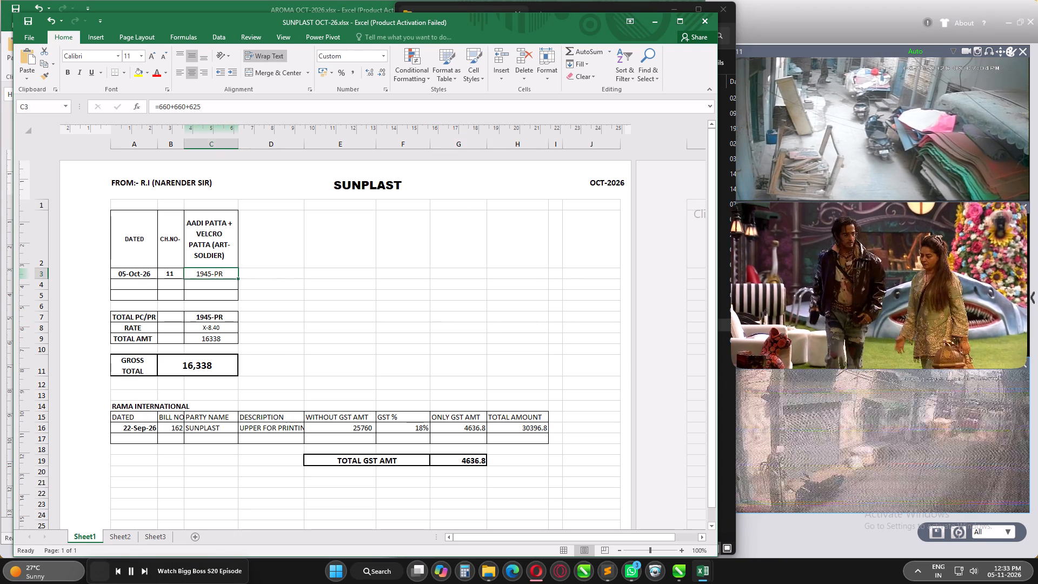
left_click(130, 429)
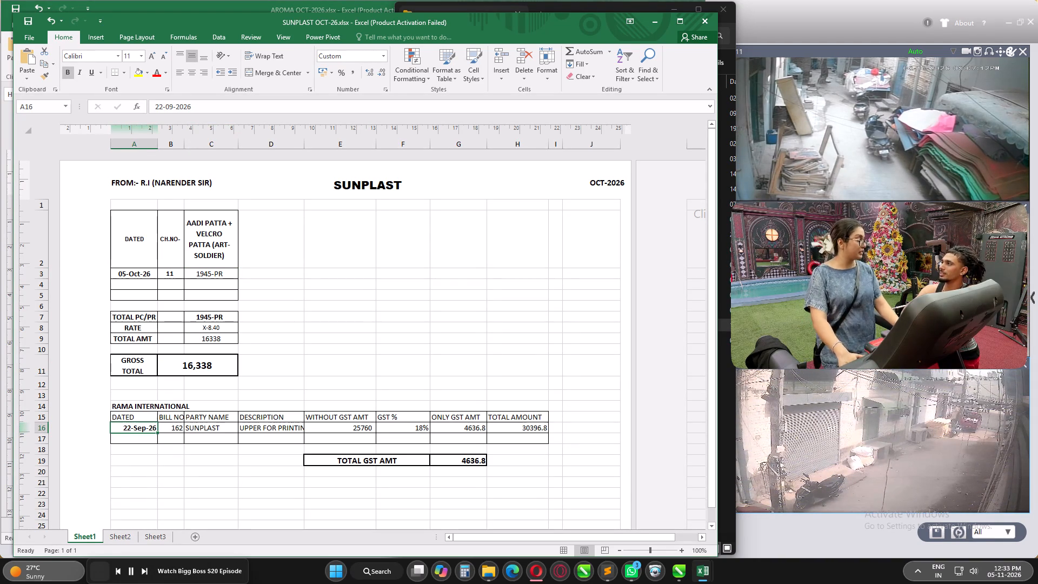
type("5-")
type("10")
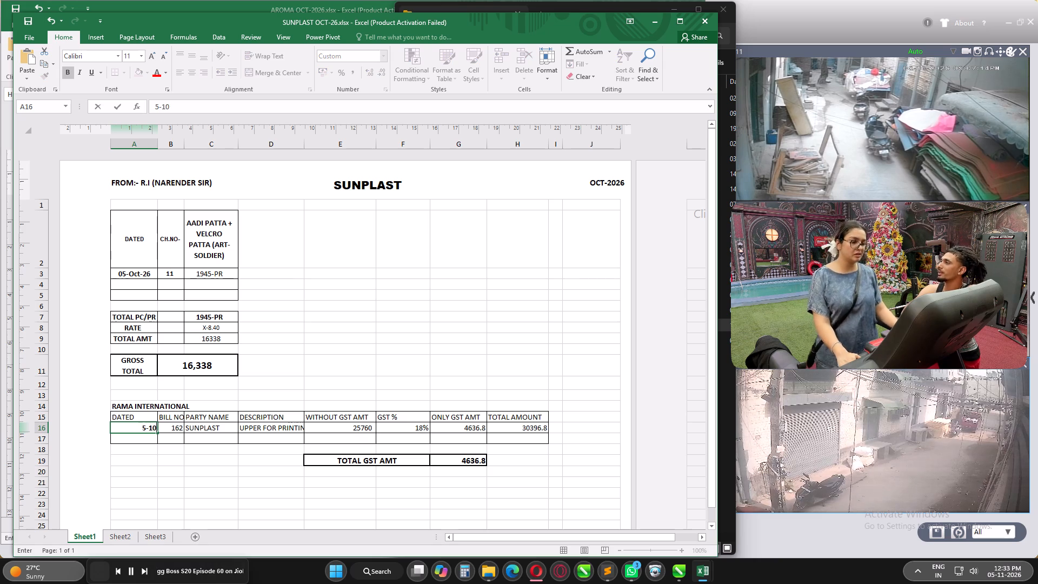
key("Right")
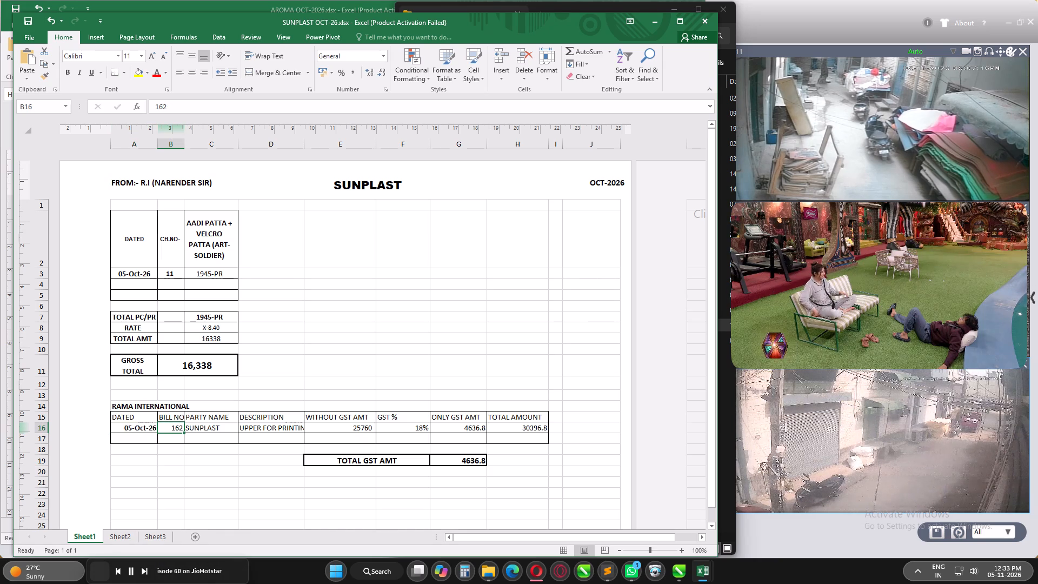
key("1")
type("76")
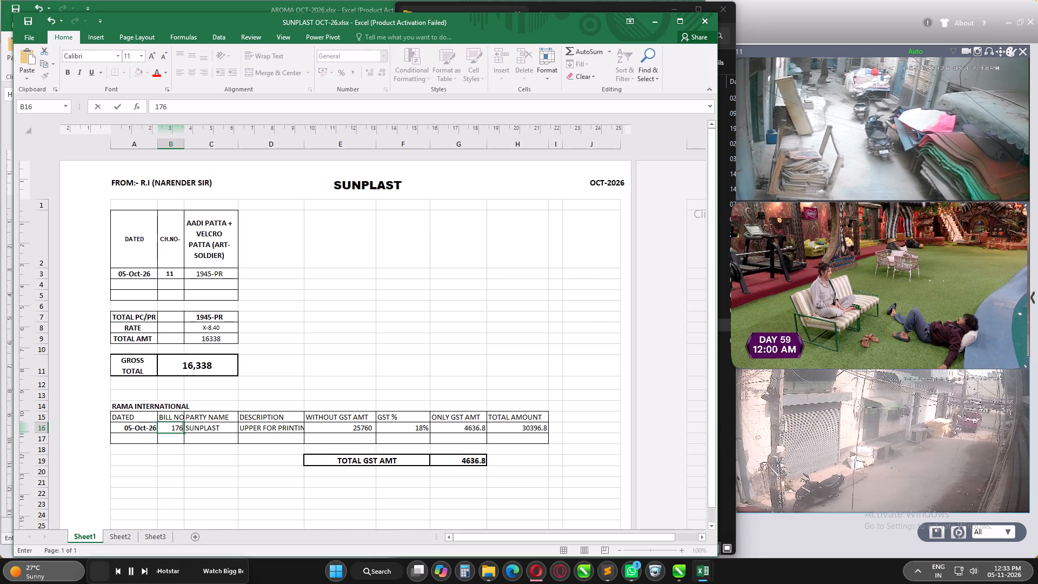
key("Right")
key("Right")
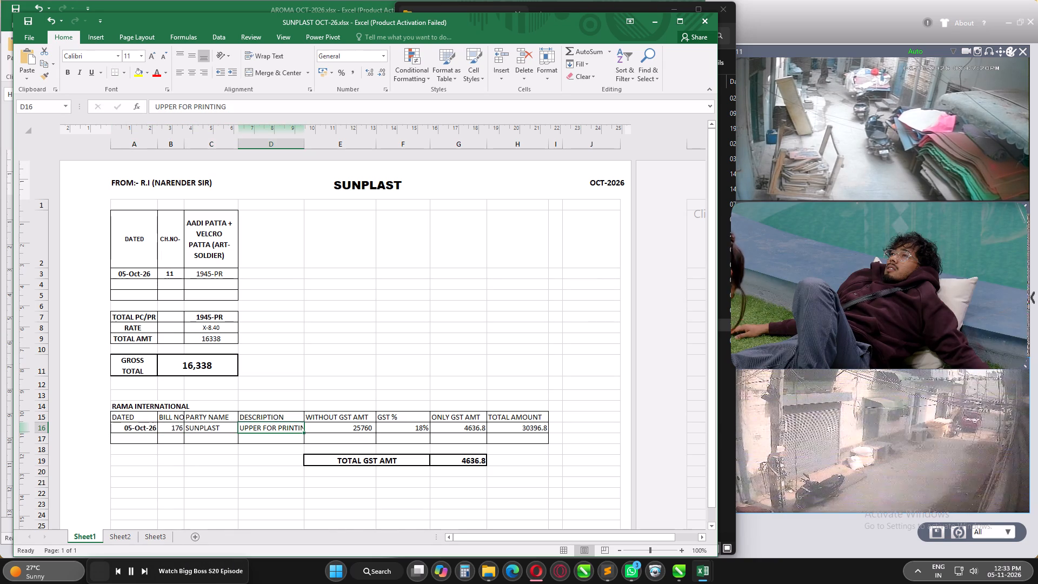
key("Right")
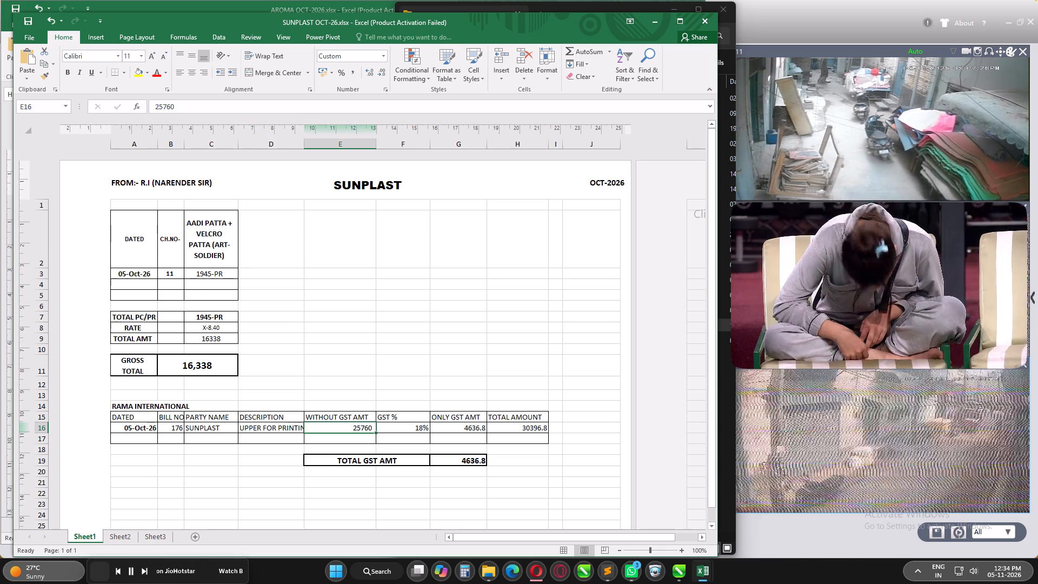
type("19380")
key("Return")
key("ctrl+s")
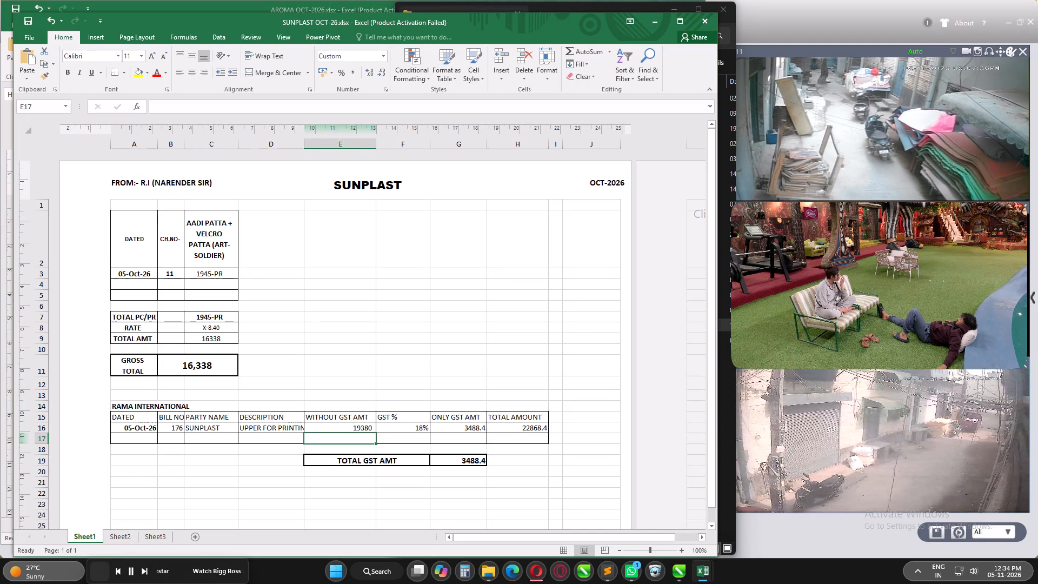
Delete the empty column J from the SUNPLAST October statement.
left_click(587, 144)
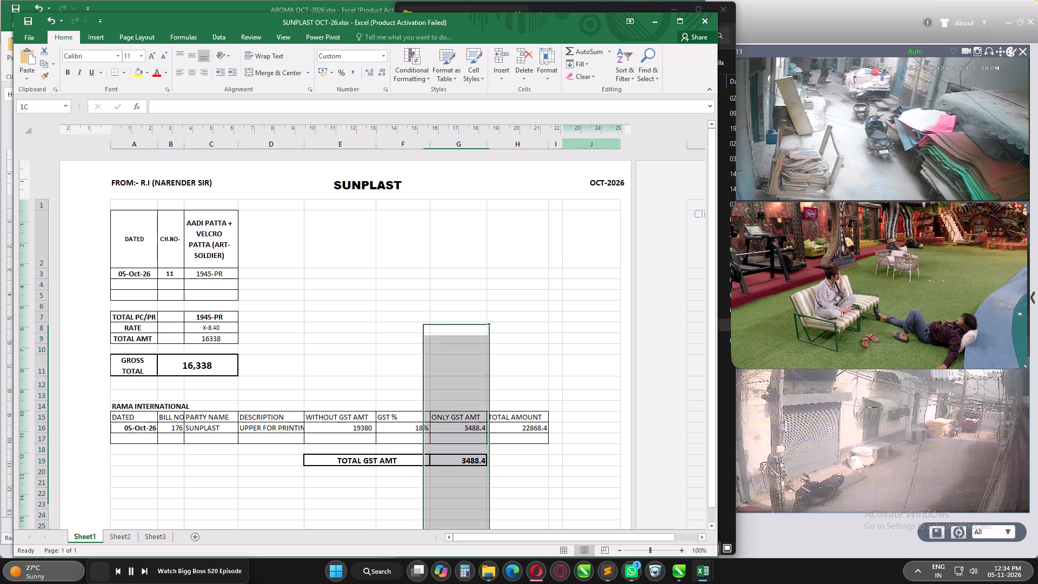
key("ctrl+minus")
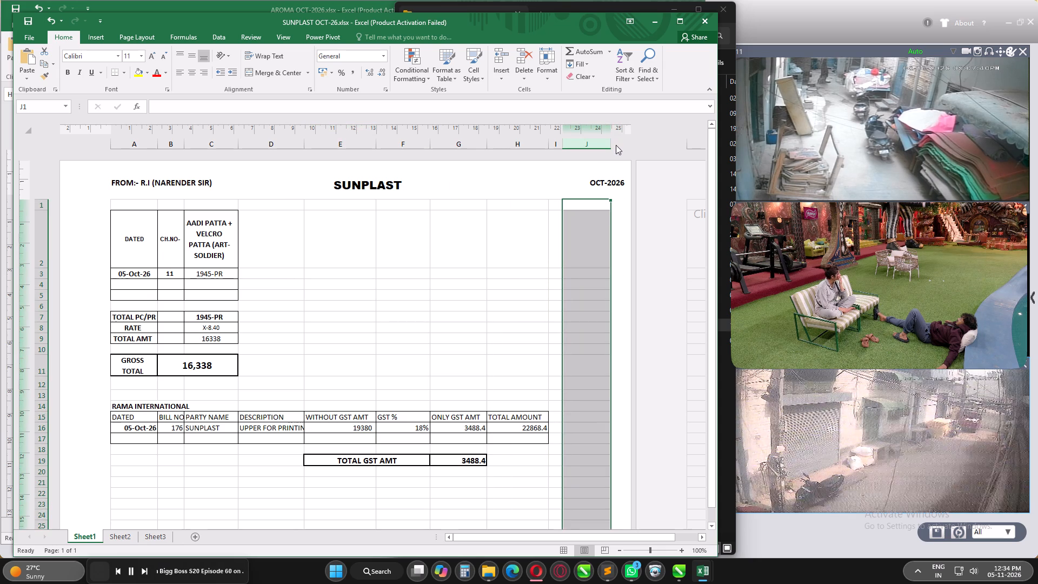
Widen the right page margin so the page ends after column I, check the print preview, and save the workbook.
left_click_drag(626, 129, 587, 131)
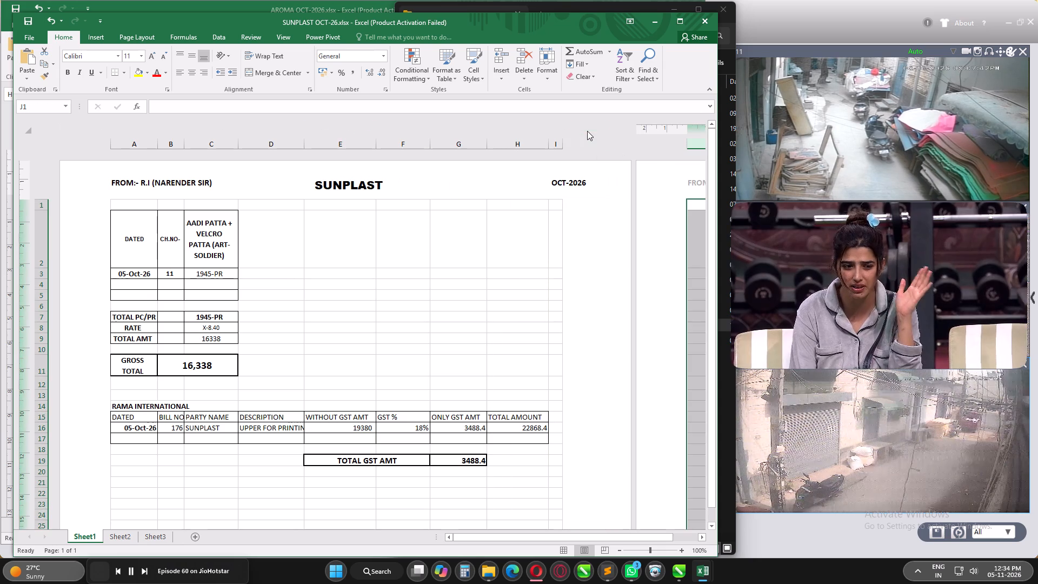
left_click(467, 303)
key("ctrl+s")
key("ctrl+p")
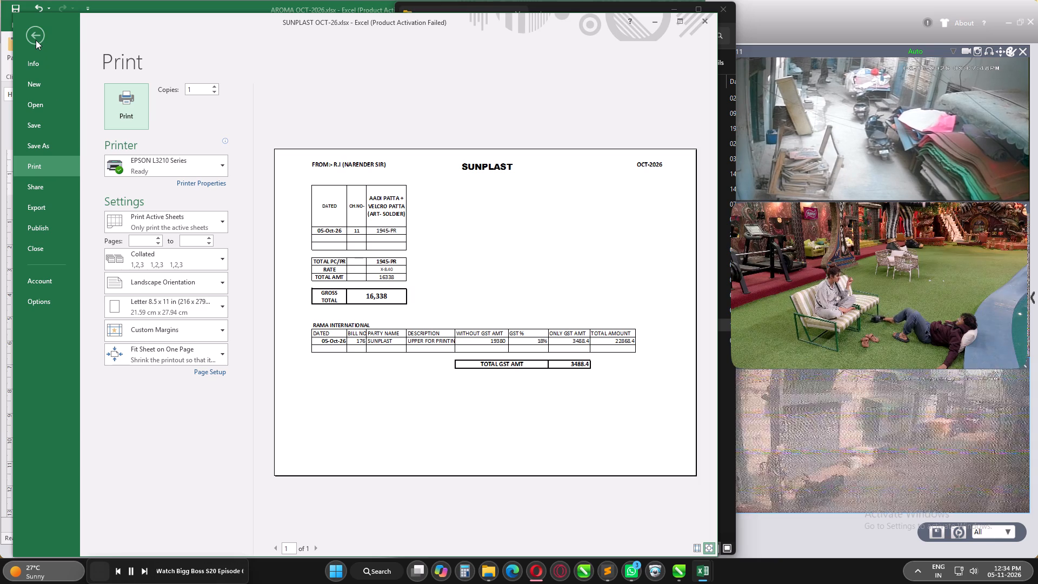
left_click(36, 40)
left_click(258, 394)
key("ctrl+s")
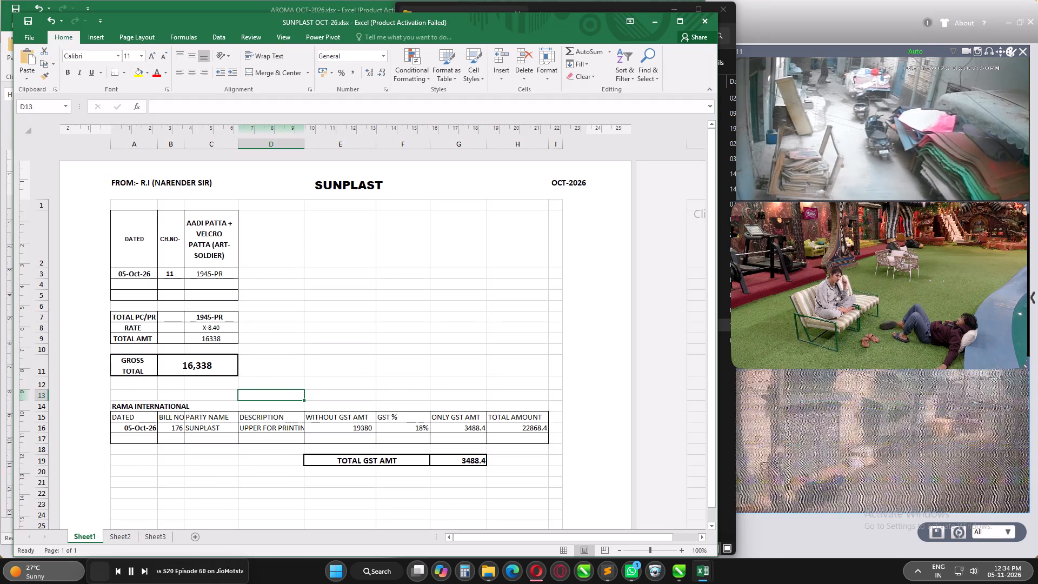
Check the 05-Oct-26 challan 11 row, mark it as verified with a hyphen in D3, and save the workbook.
left_click(254, 275)
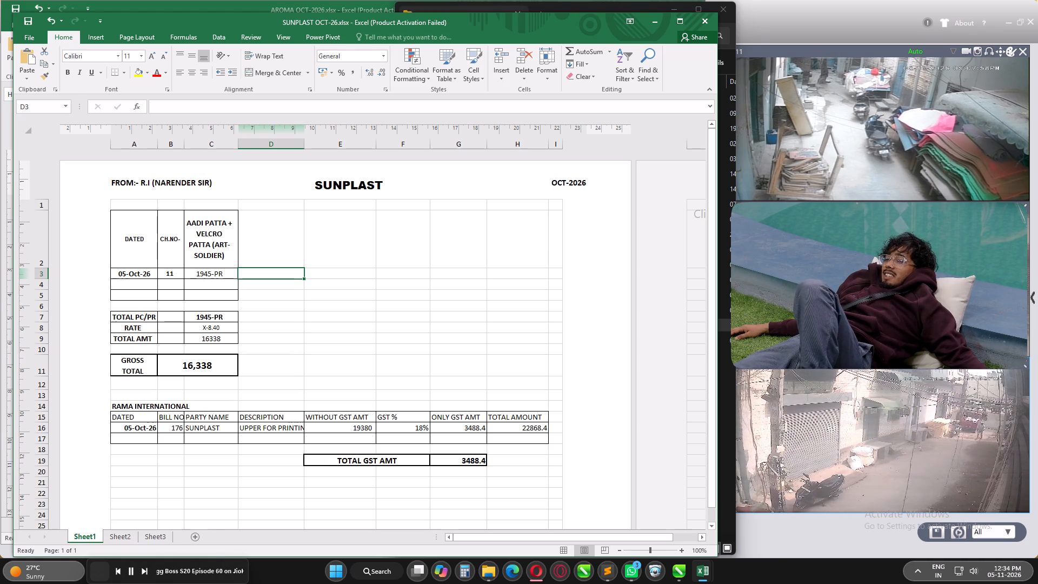
left_click(147, 274)
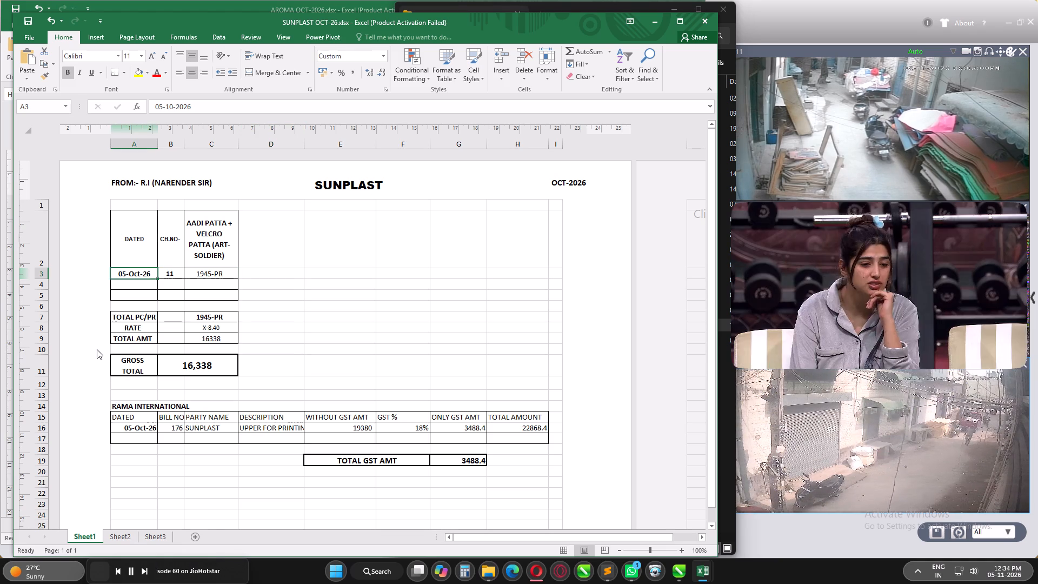
key("Right")
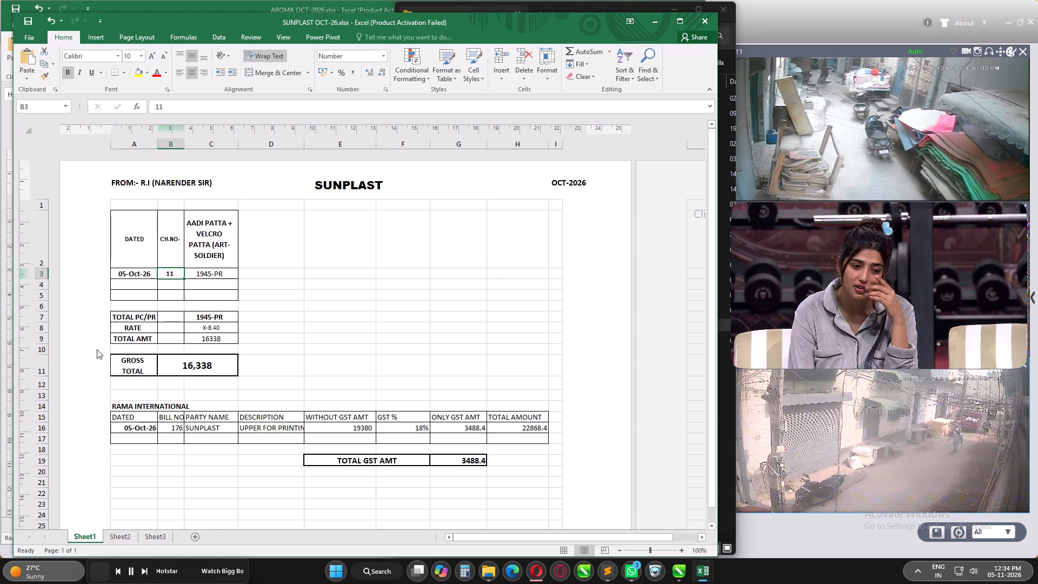
key("Right")
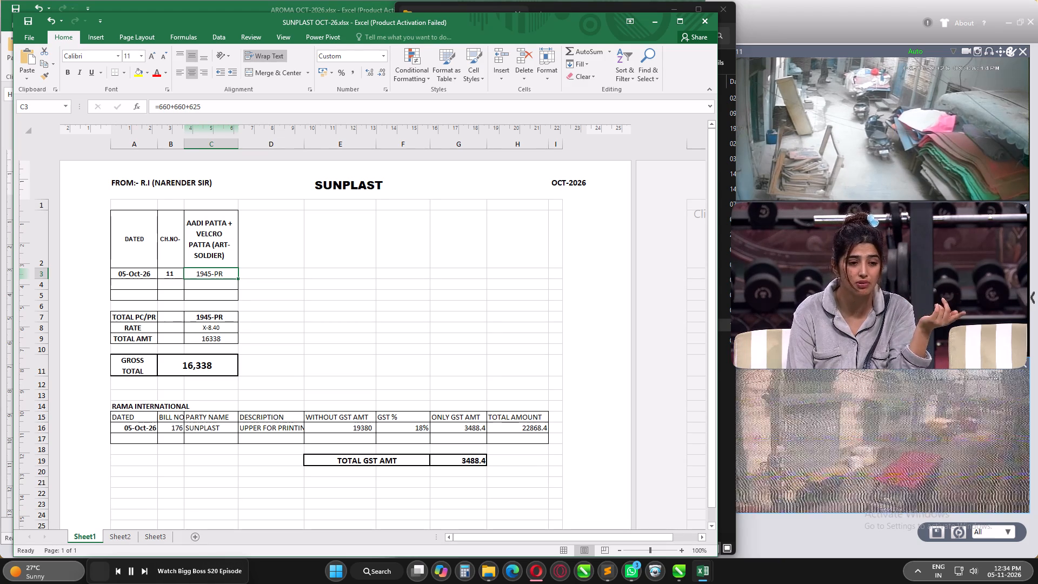
key("Left")
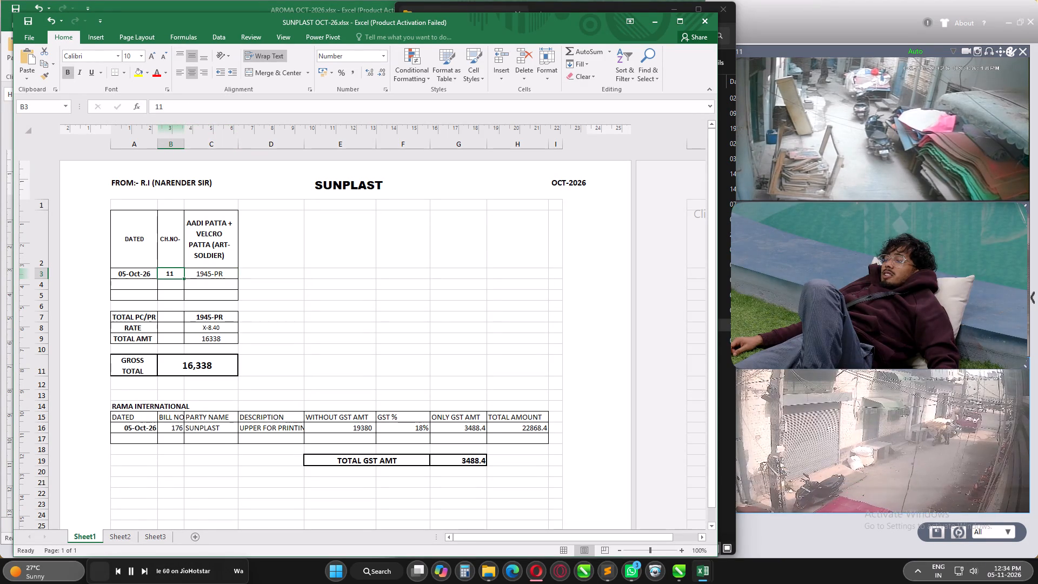
key("Right")
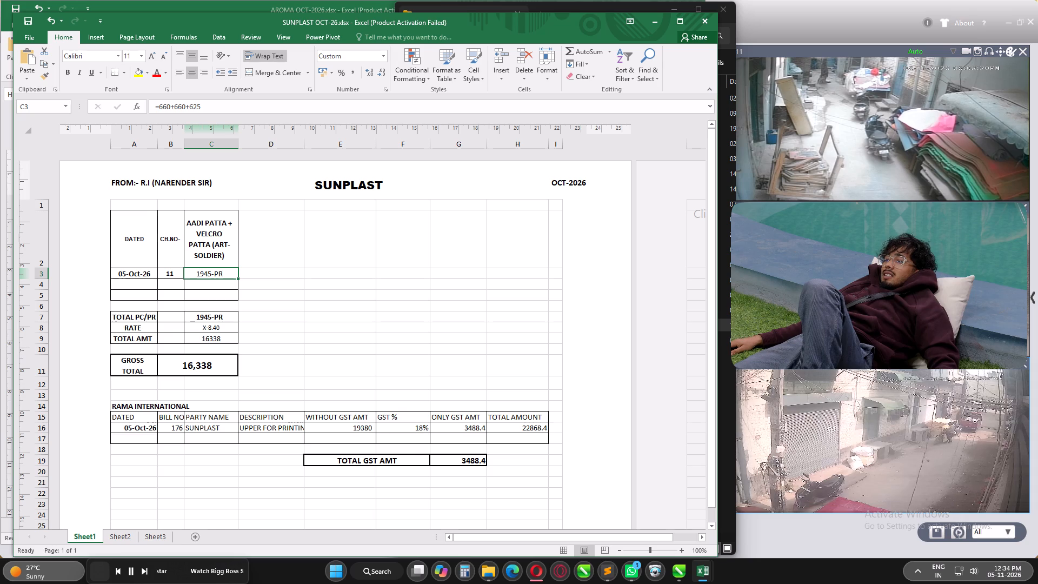
key("Right")
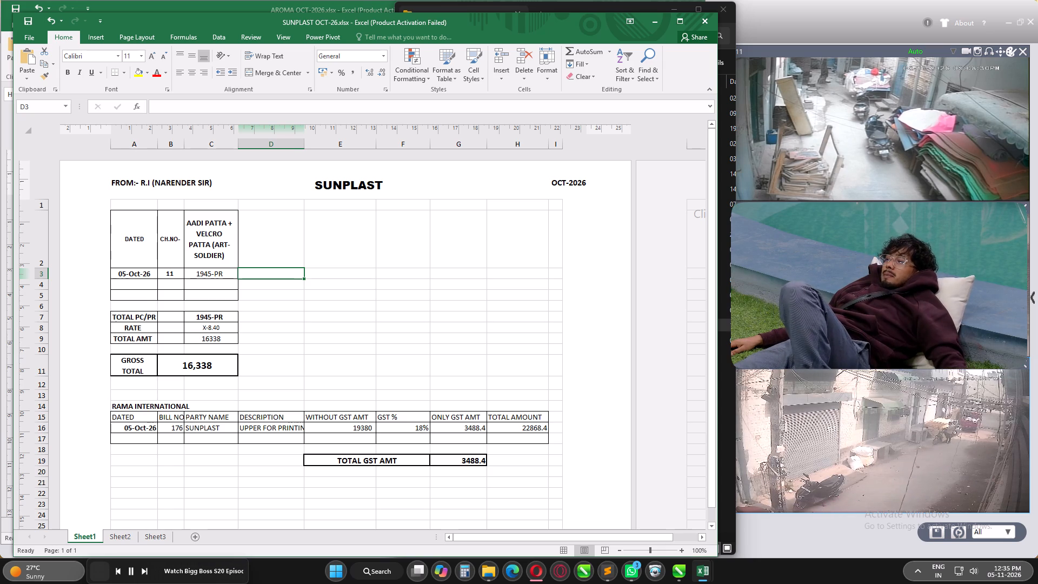
key("minus")
key("Return")
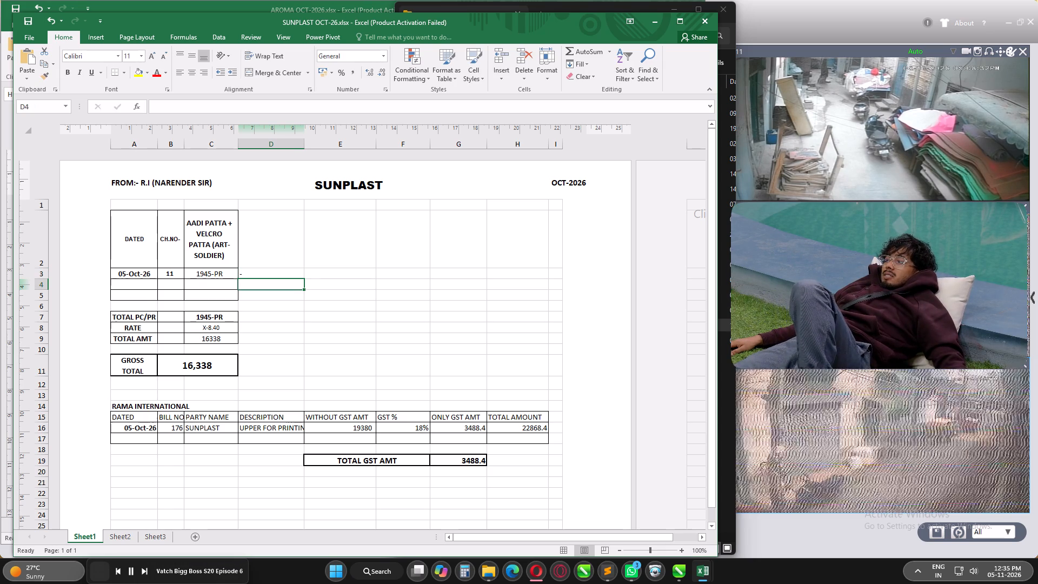
key("ctrl+s")
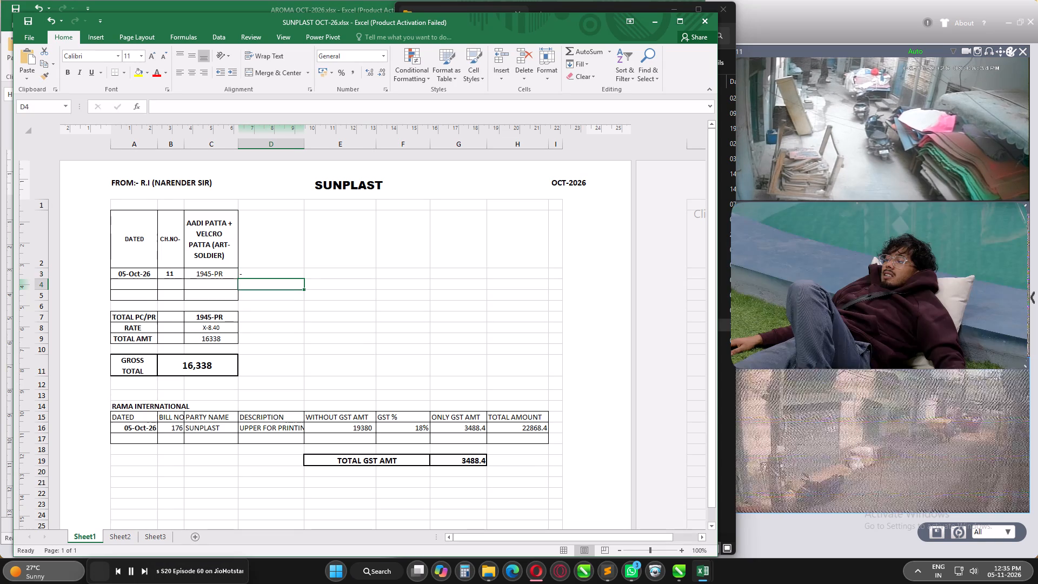
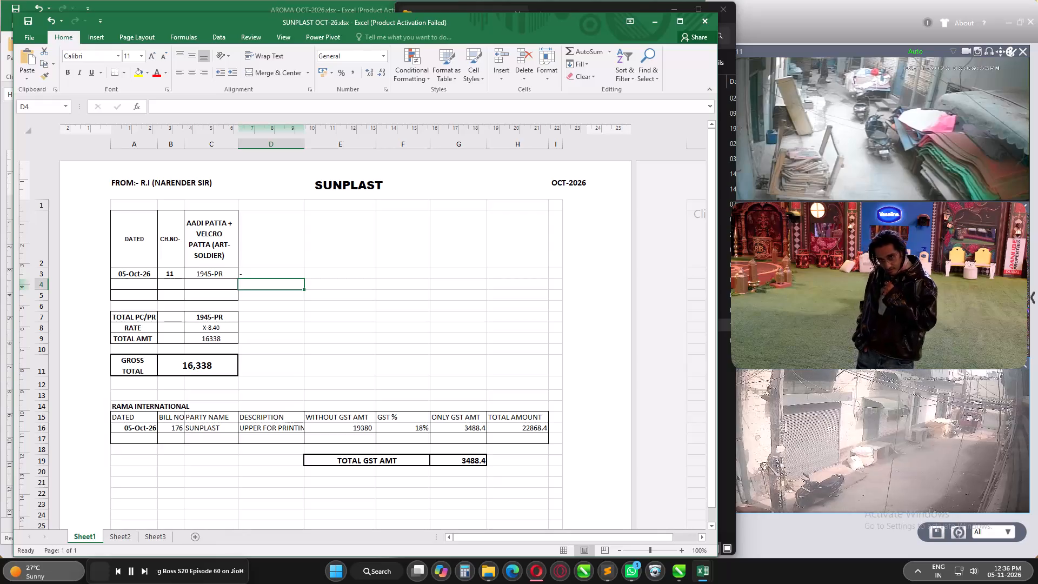
Check the total pairs formula and rate in the October statement, and compare them with SUNPLAST SEPT-26.xlsx in the 9 SEPT folder.
left_click(216, 315)
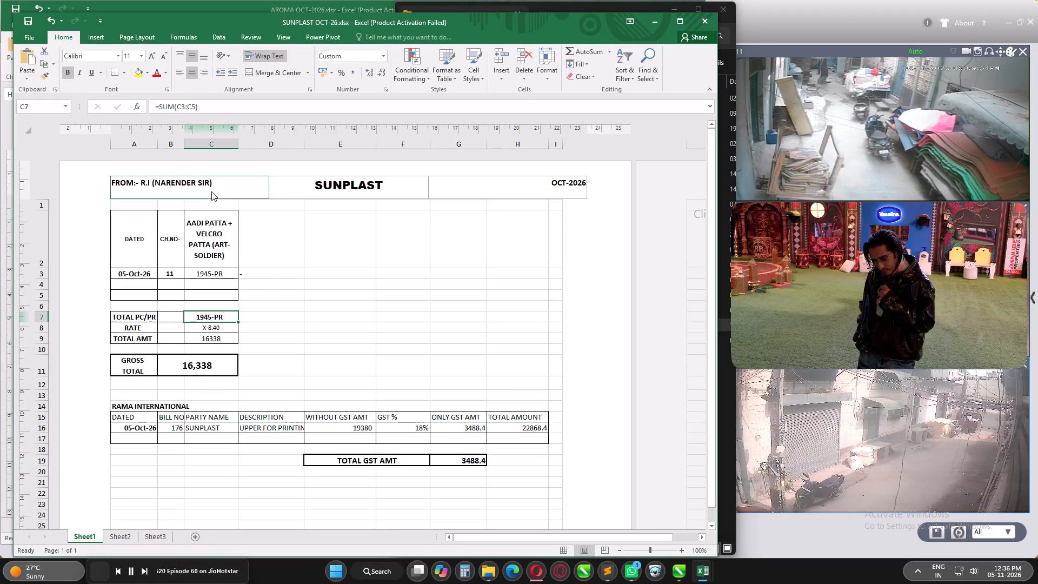
key("F2")
key("Return")
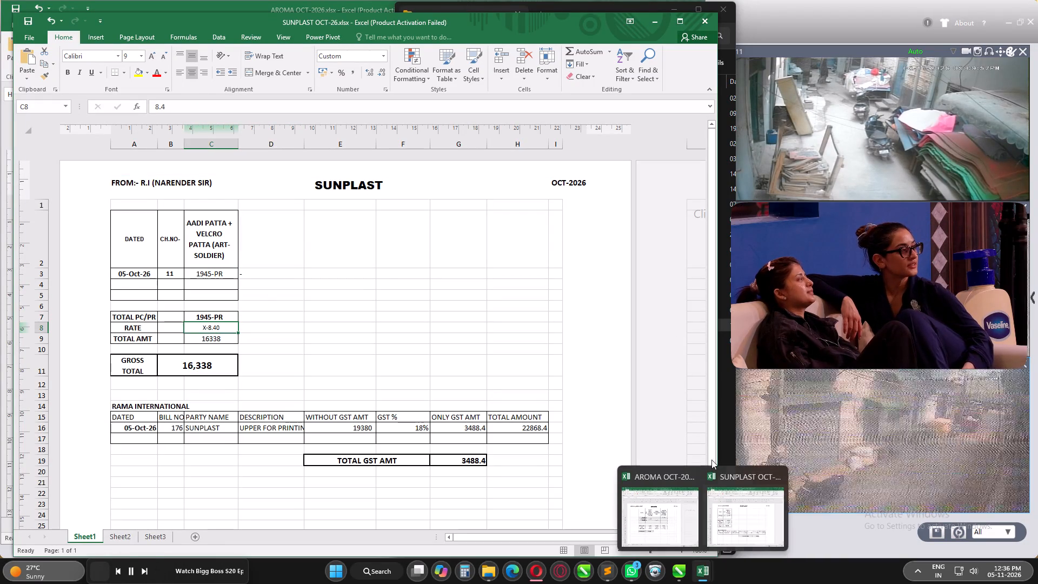
left_click(730, 387)
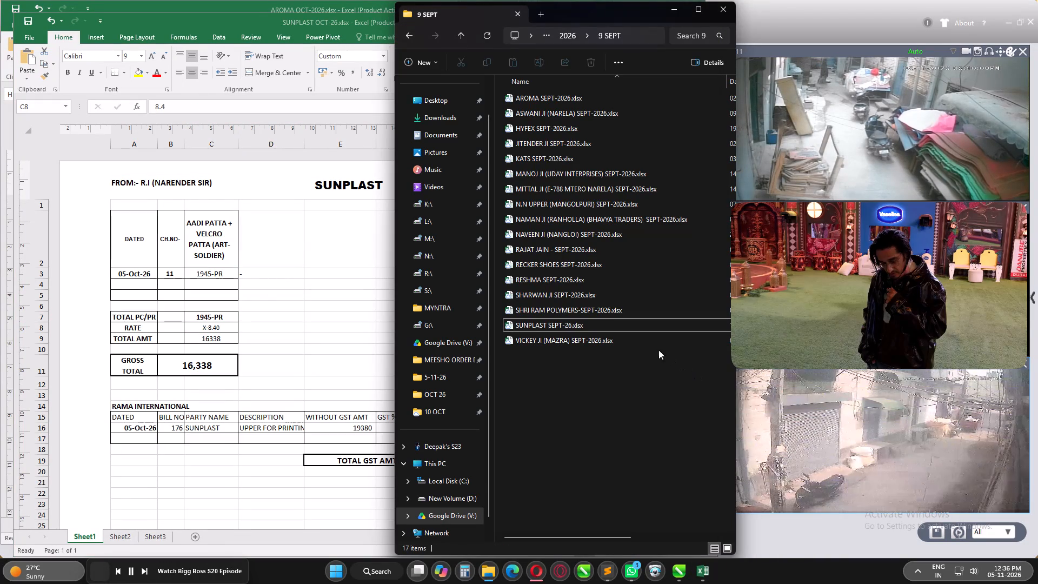
double_click(573, 323)
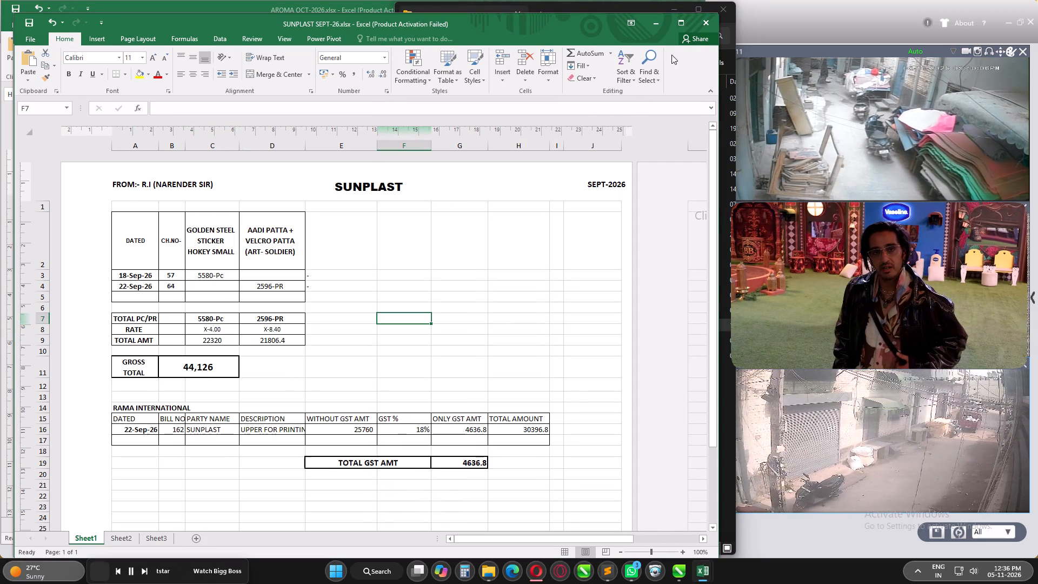
left_click(707, 24)
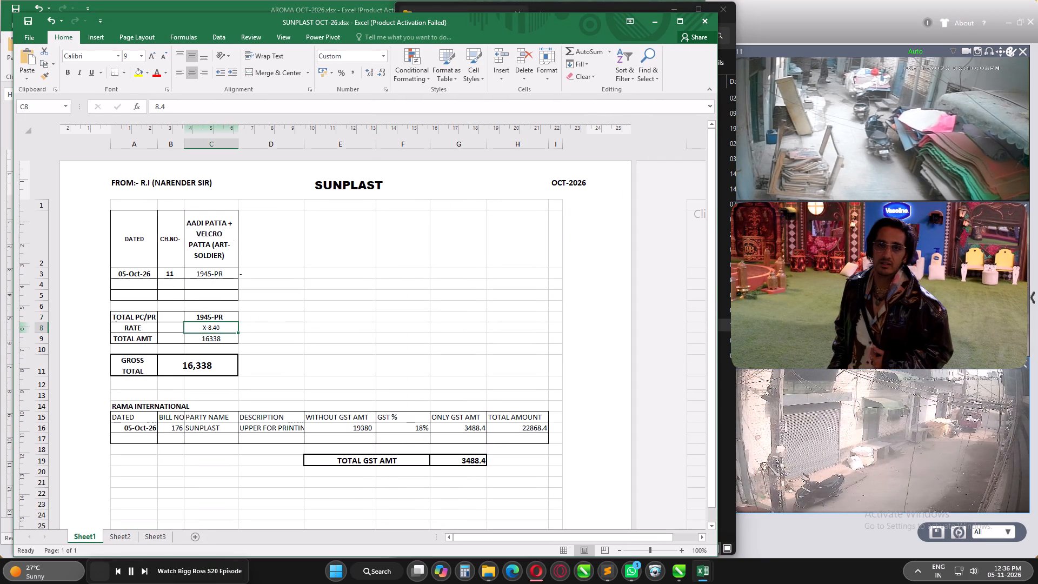
Check the cell ranges in the SUNPLAST October total pairs and gross total formulas, and save the workbook.
left_click(230, 317)
key("F2")
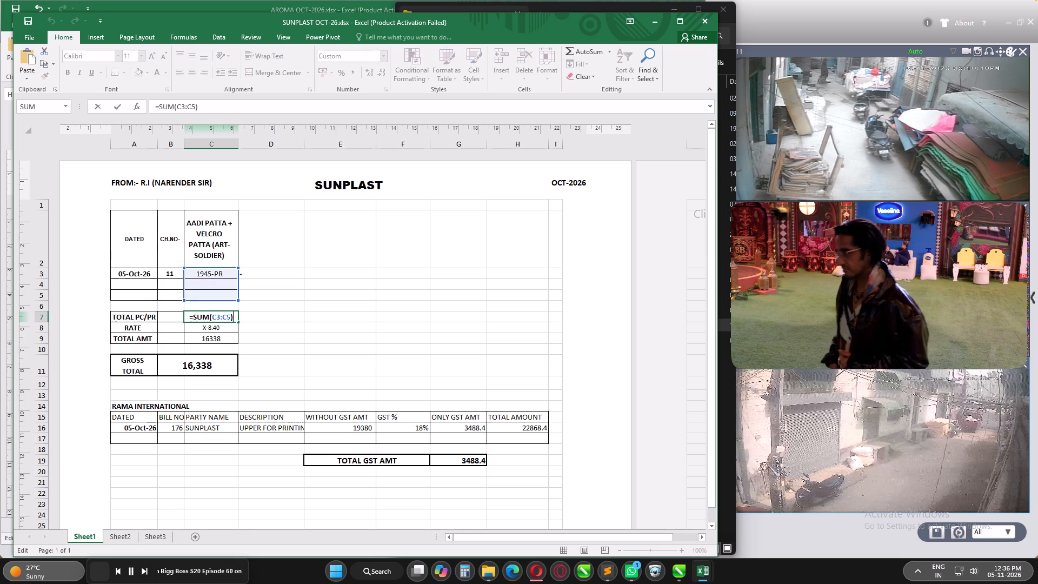
key("Return")
key("Return")
key("Return")
key("Return")
key("F2")
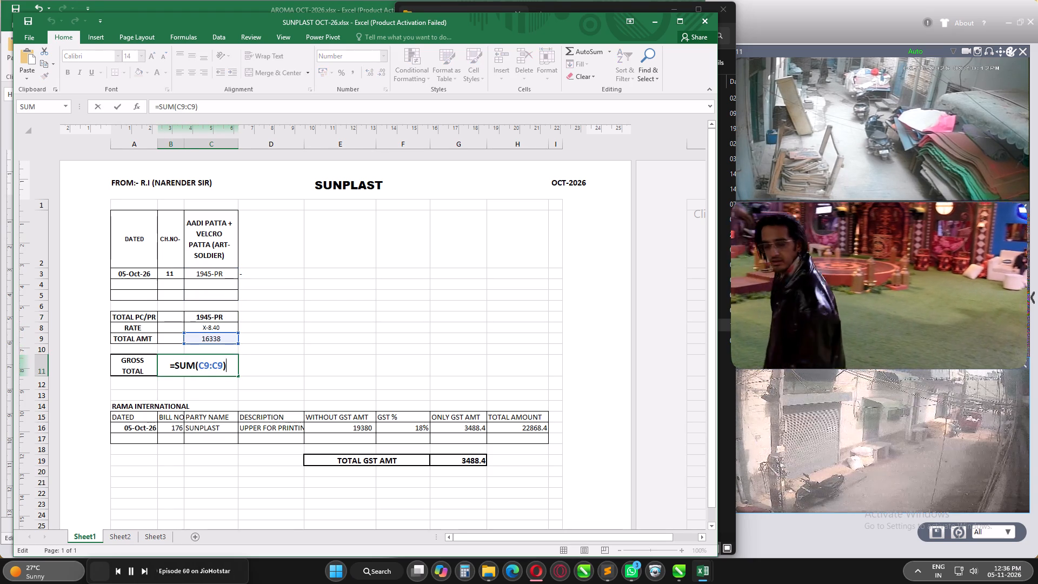
key("Return")
key("ctrl+s")
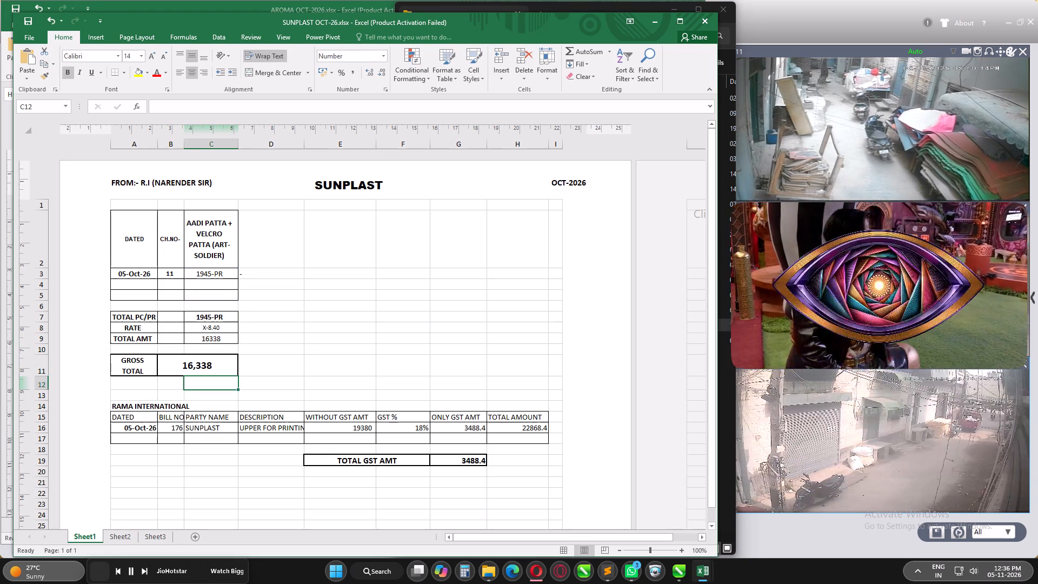
Check the print preview, change the SUNPLAST page orientation to portrait, and save the workbook.
key("ctrl+p")
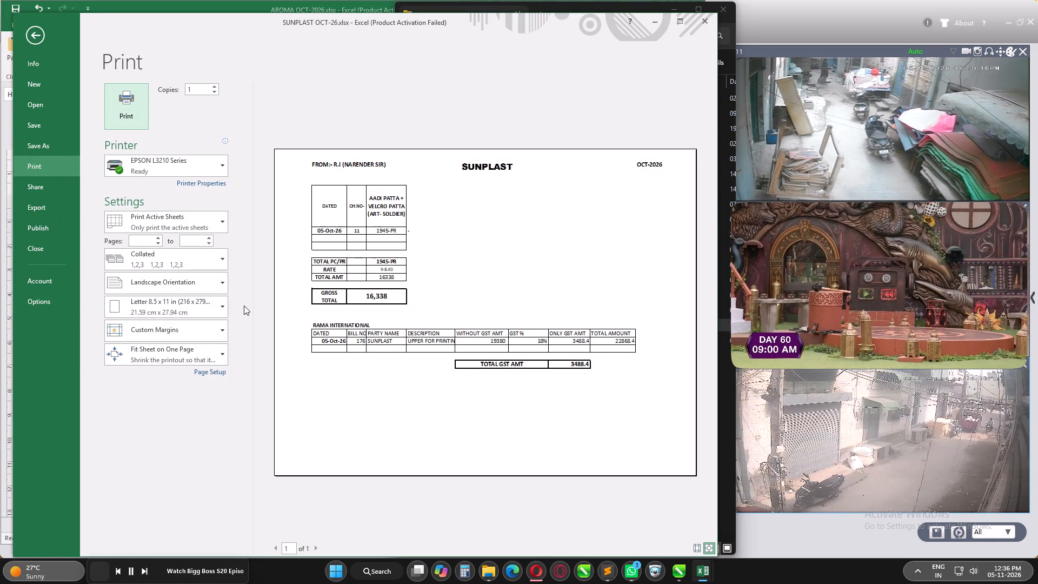
left_click(39, 36)
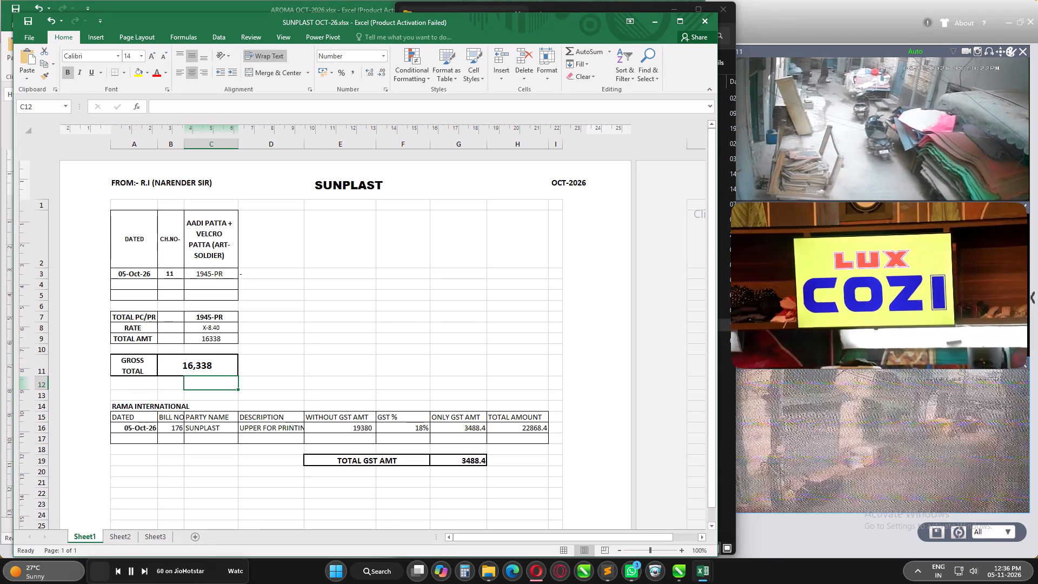
left_click(320, 318)
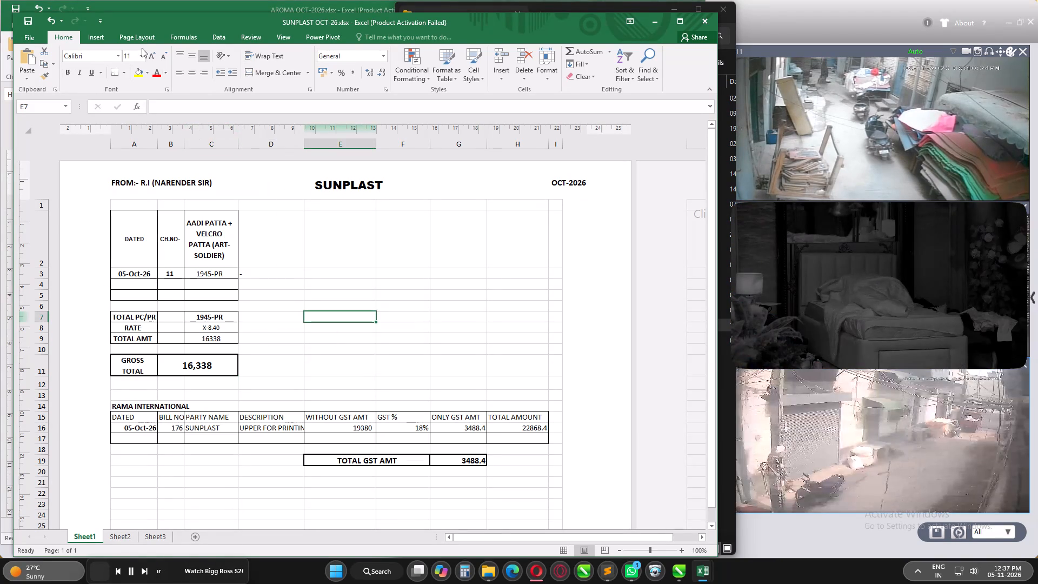
left_click(142, 41)
left_click(137, 70)
left_click(154, 92)
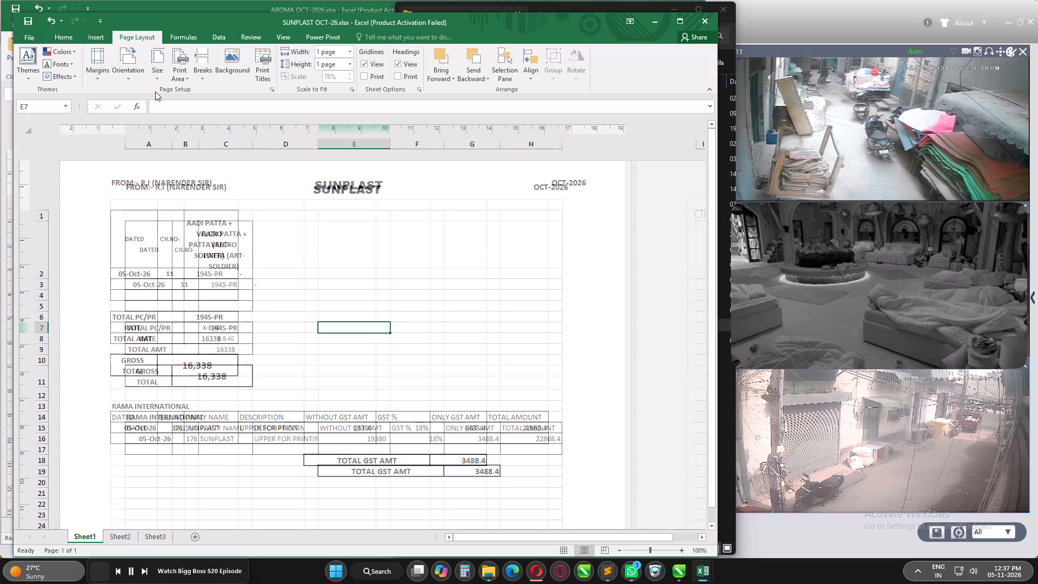
left_click(390, 333)
key("ctrl+s")
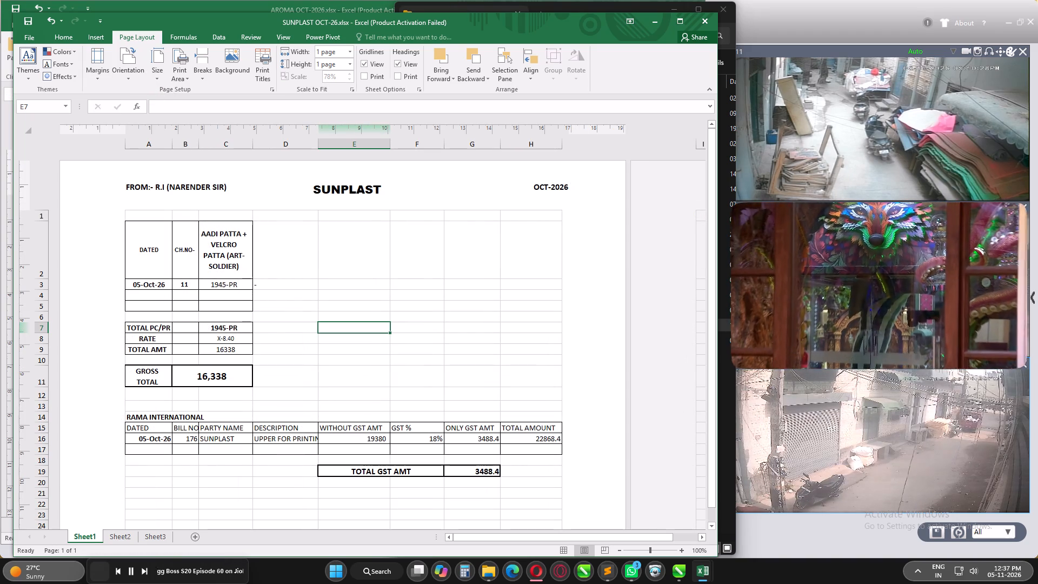
Print one copy of the SUNPLAST statement on the EPSON L3210 Series.
key("ctrl+p")
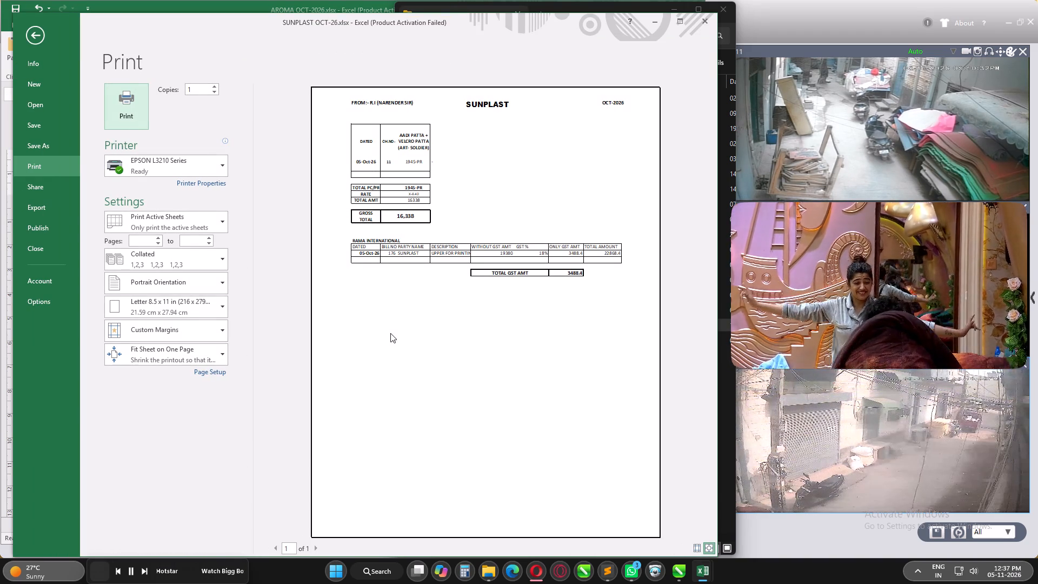
key("Return")
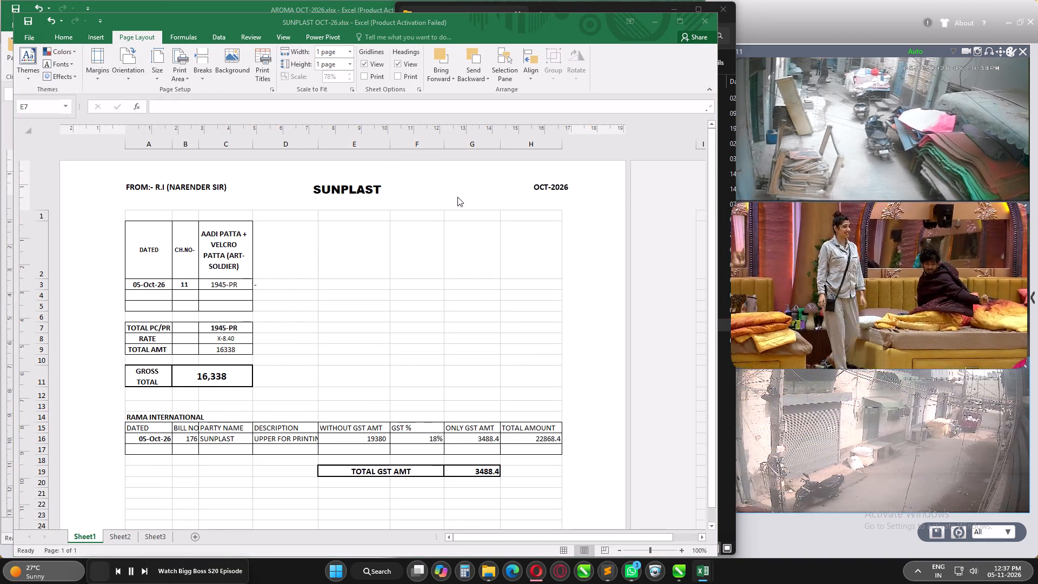
Narrow the GST % column F and autofit columns E, H and C in the SUNPLAST statement.
left_click(444, 143)
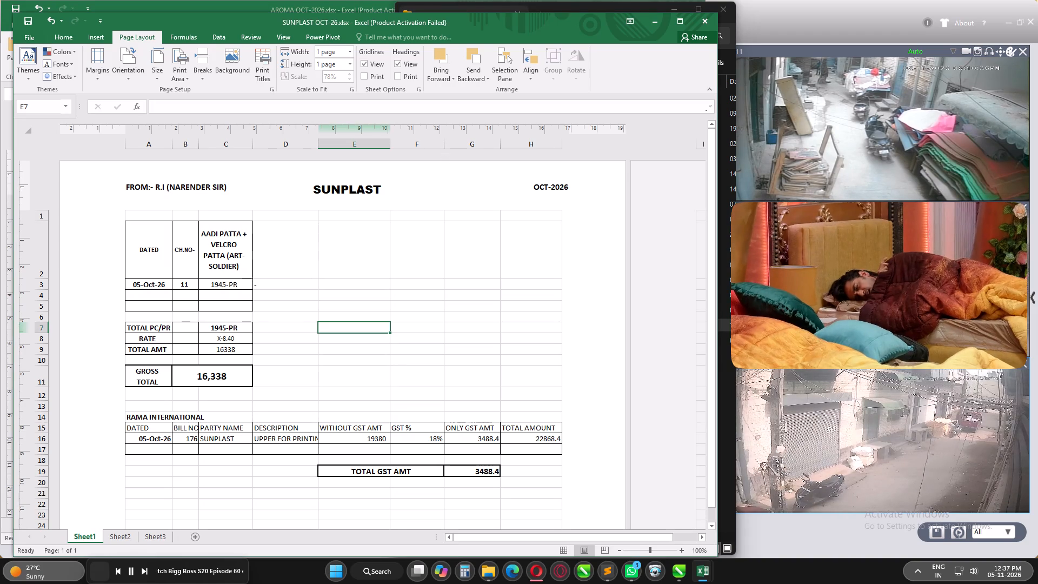
left_click_drag(447, 144, 424, 154)
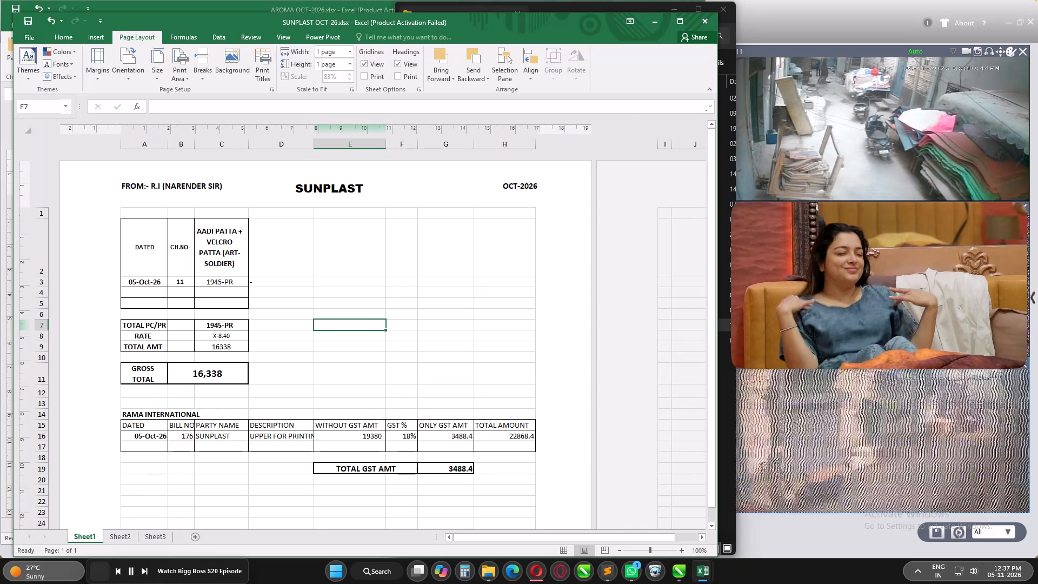
double_click(385, 141)
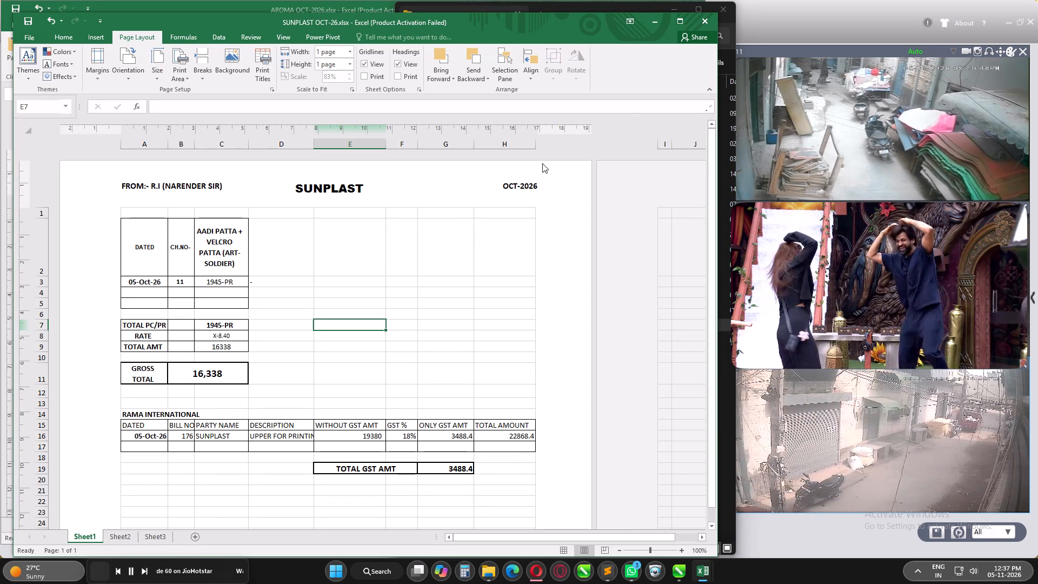
double_click(535, 145)
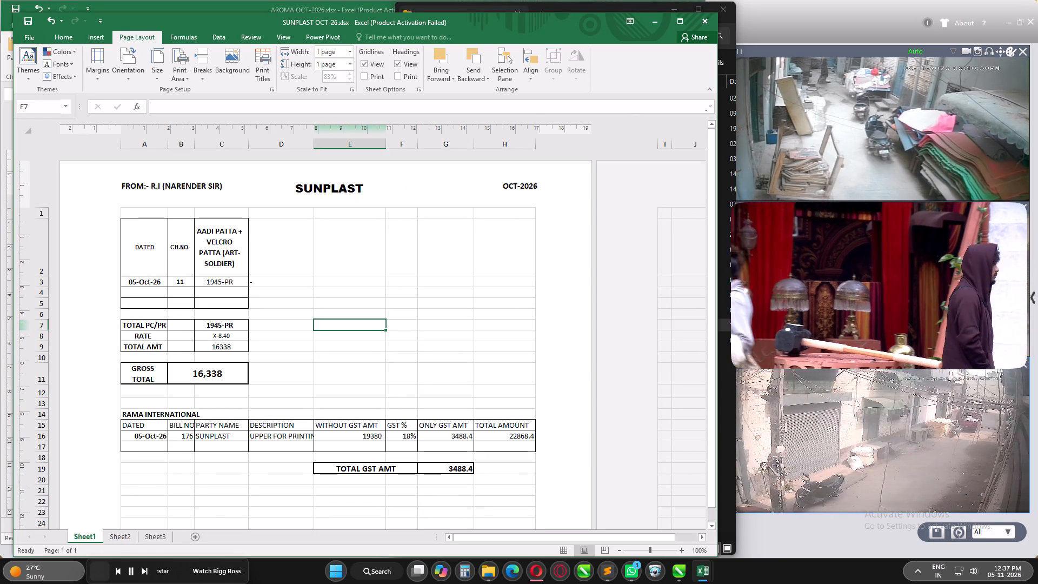
double_click(248, 143)
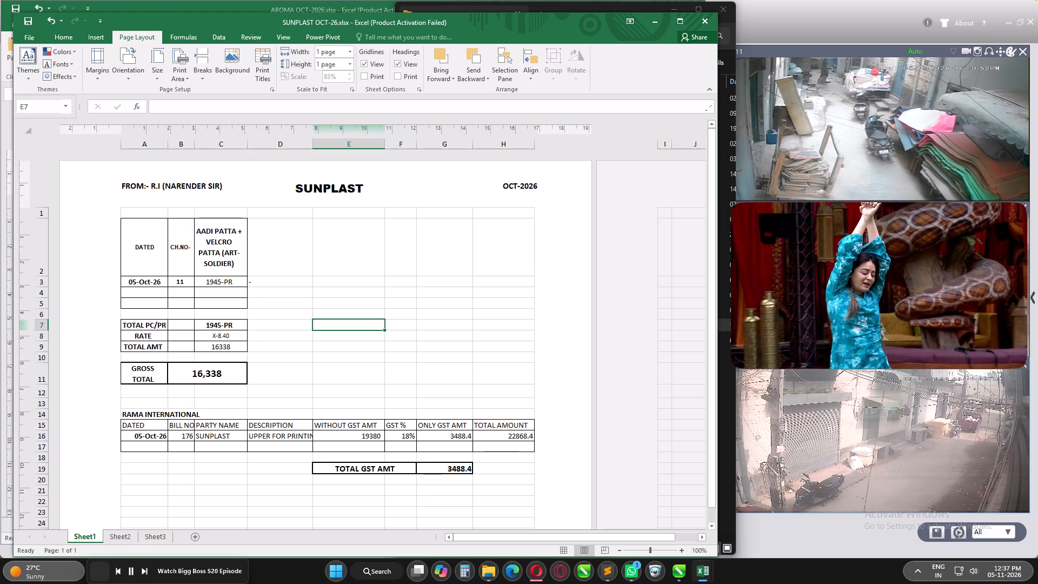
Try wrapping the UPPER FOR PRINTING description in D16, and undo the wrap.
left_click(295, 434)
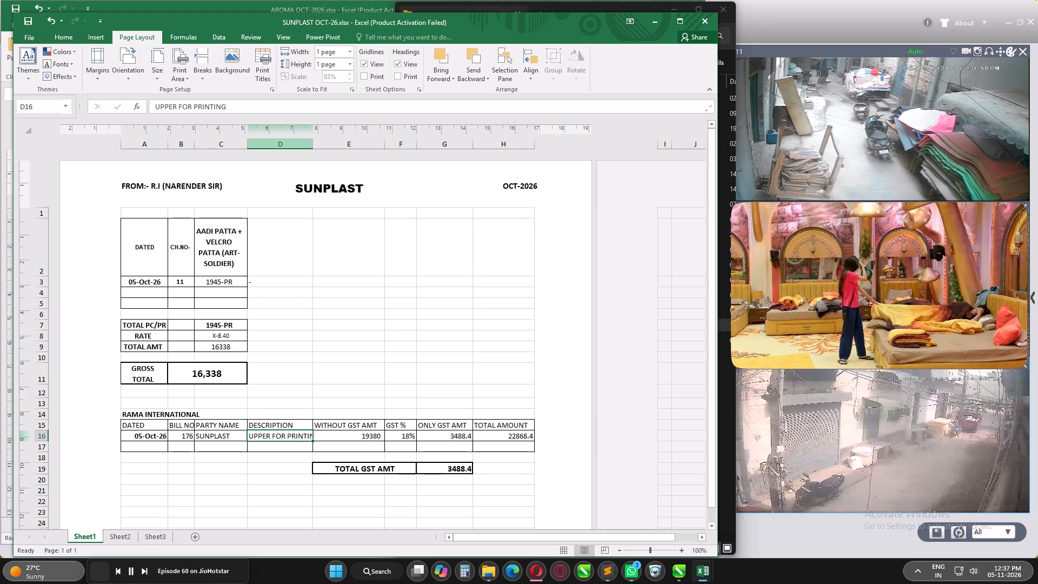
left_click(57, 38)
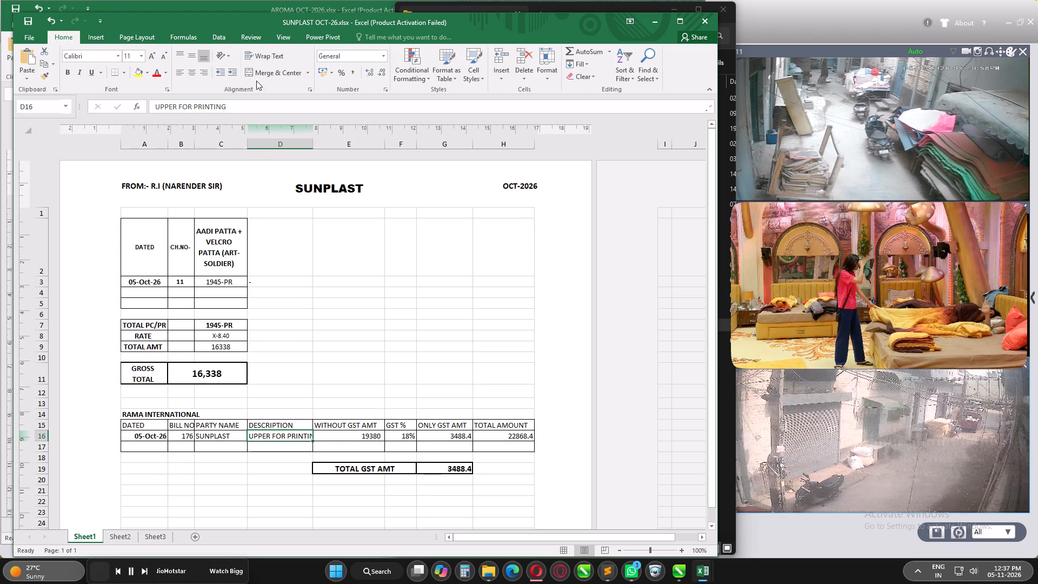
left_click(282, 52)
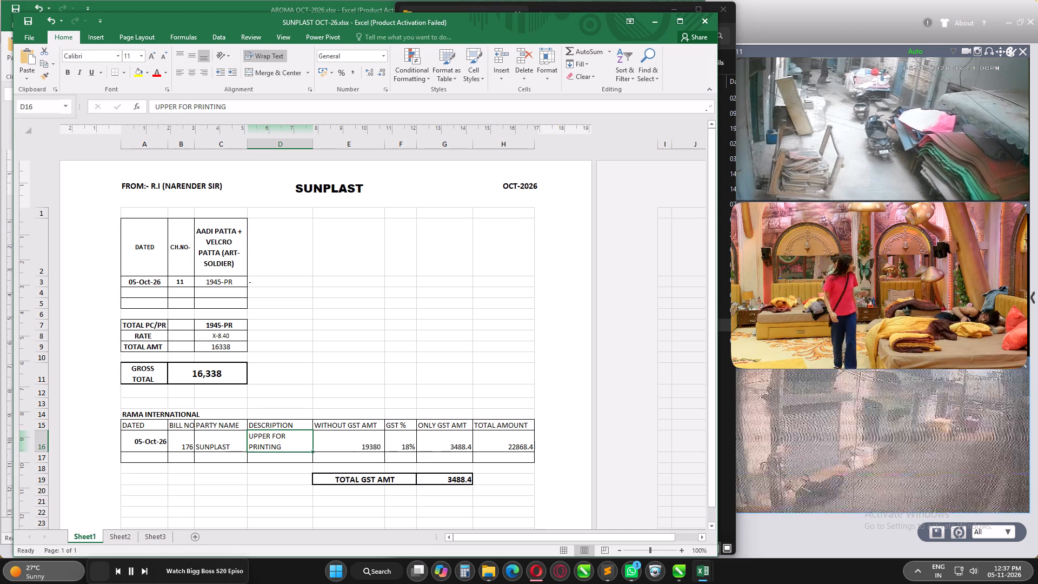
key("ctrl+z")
Save the workbook with the adjusted column widths and check the portrait print preview.
left_click(309, 309)
key("ctrl+s")
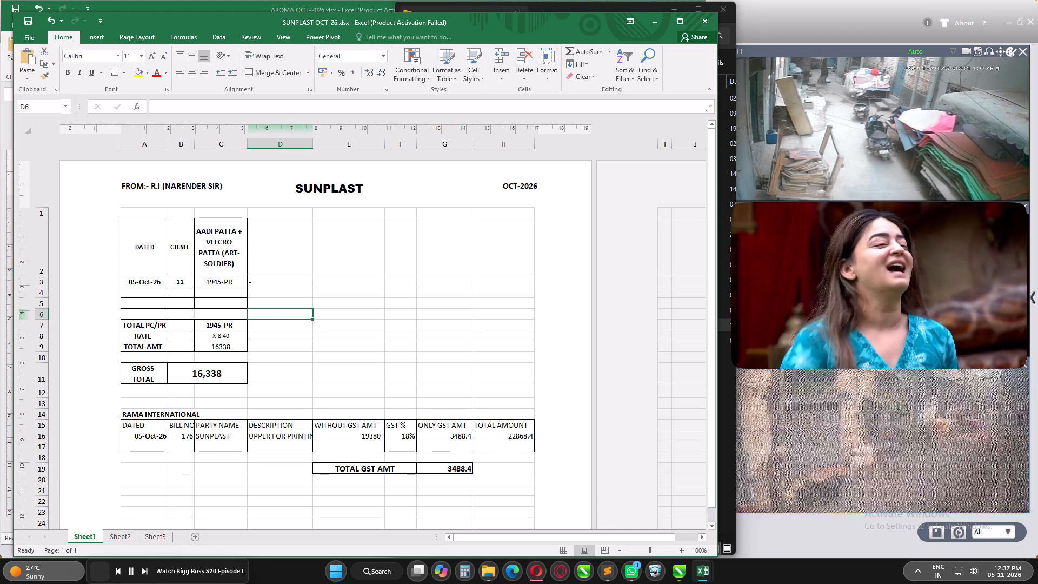
key("ctrl+p")
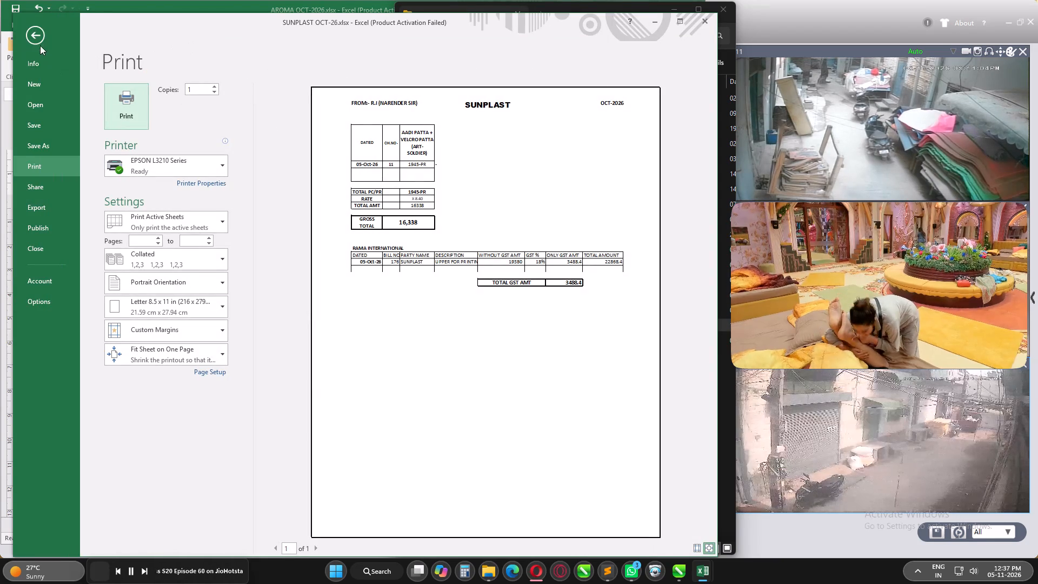
left_click(38, 34)
Mark the RAMA INTERNATIONAL bill 176 row as verified with a hyphen in I16.
left_click(530, 427)
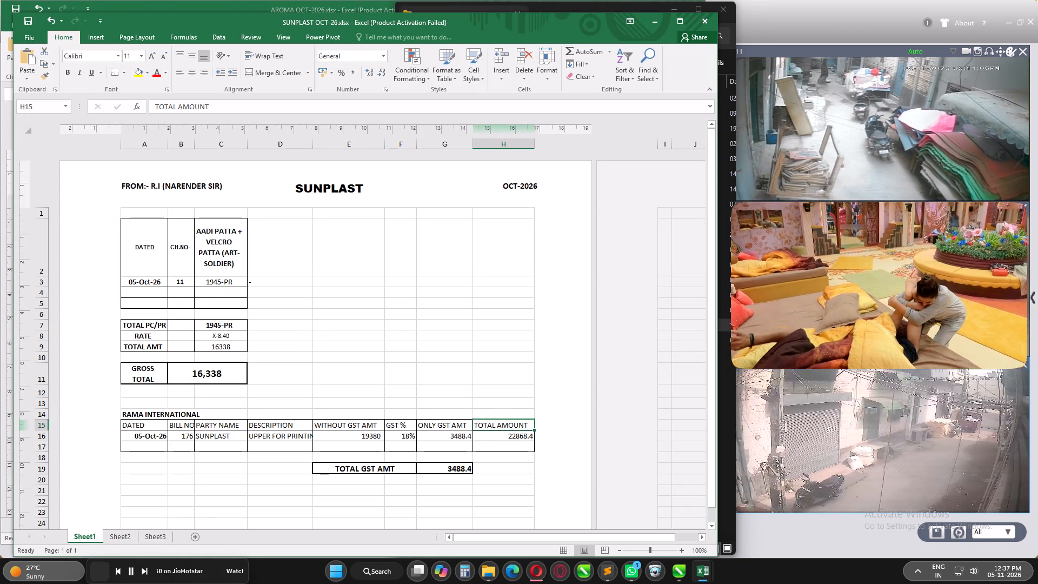
key("Right")
key("Down")
key("minus")
key("Return")
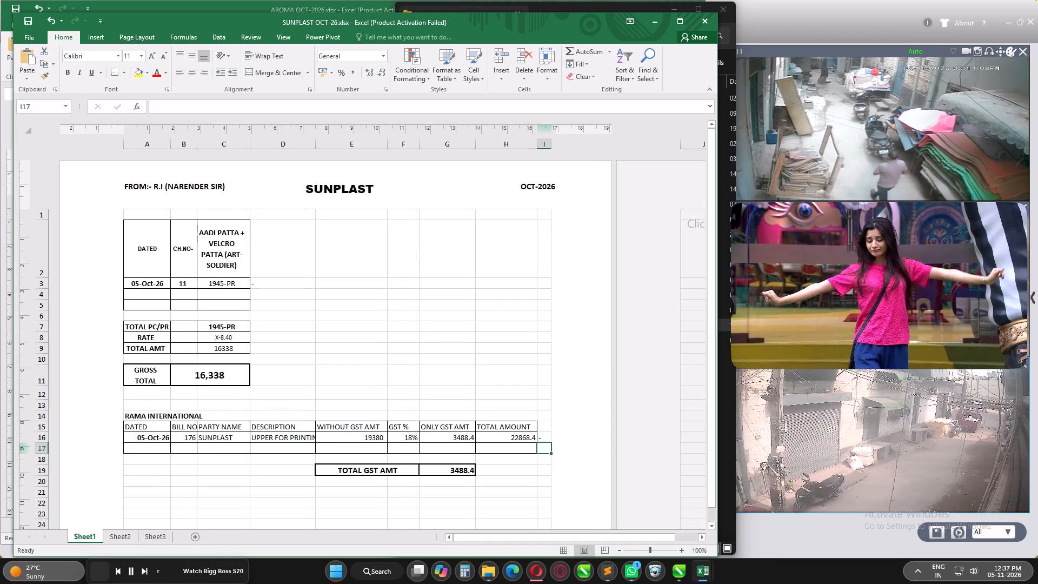
Narrow column I to just fit the hyphen mark, and save the workbook.
left_click_drag(552, 147, 550, 147)
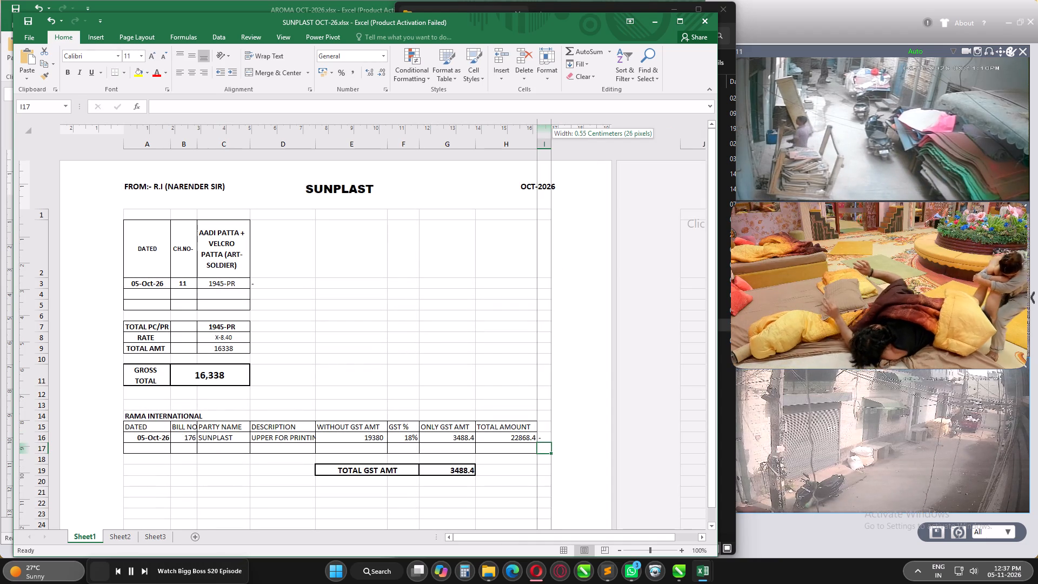
left_click_drag(550, 147, 545, 146)
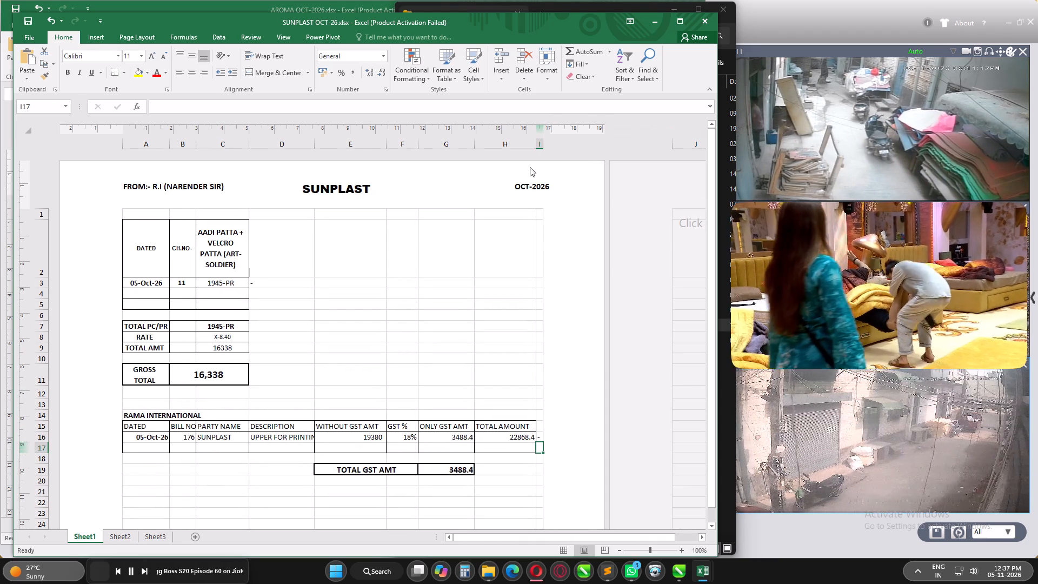
left_click(481, 217)
left_click(287, 287)
key("ctrl+s")
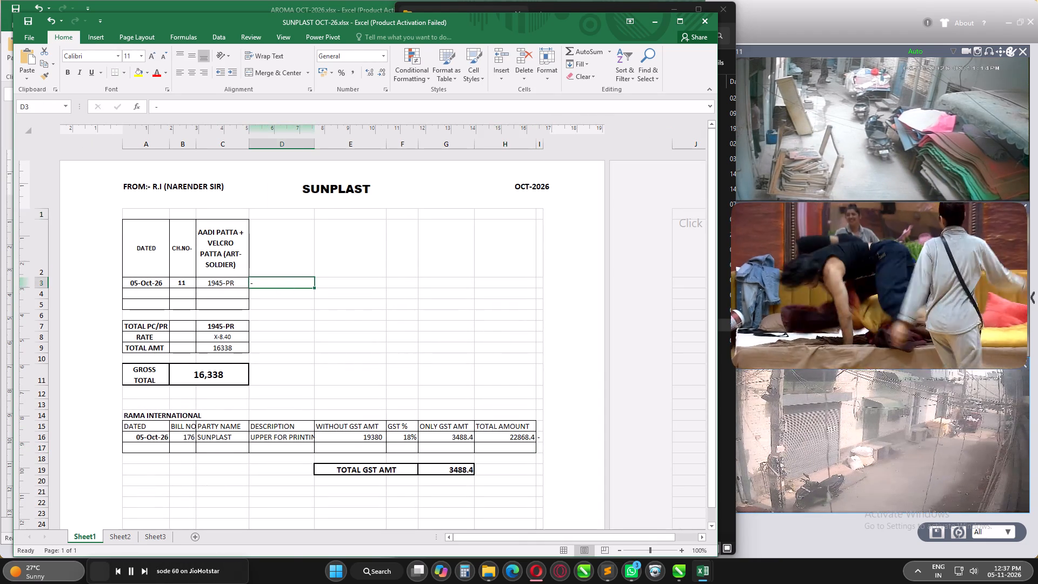
Set the print paper size to A4 210 x 297 mm and save the workbook.
key("ctrl+p")
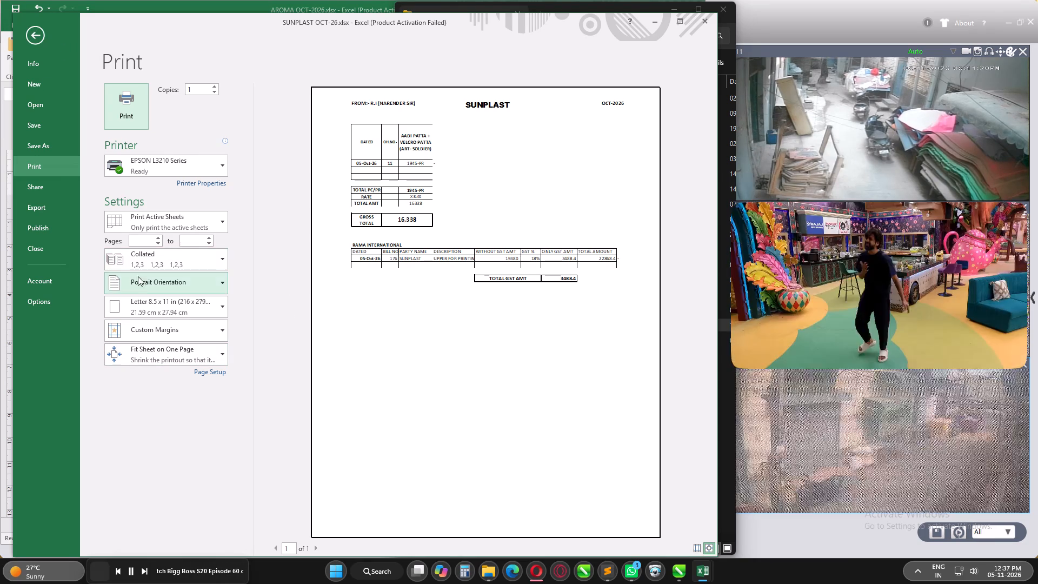
left_click(143, 309)
scroll(152, 190, "up", 4)
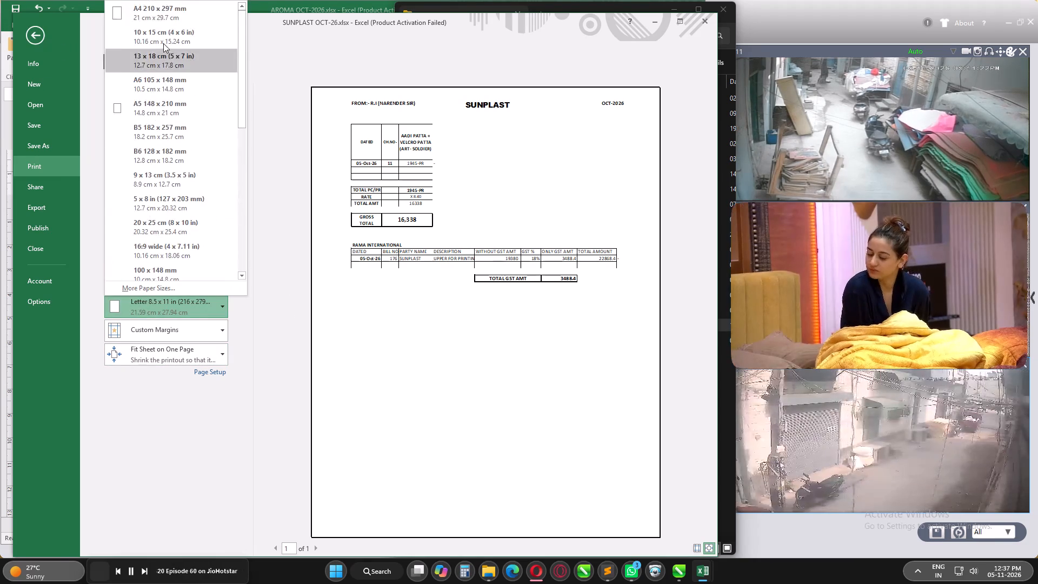
left_click(167, 19)
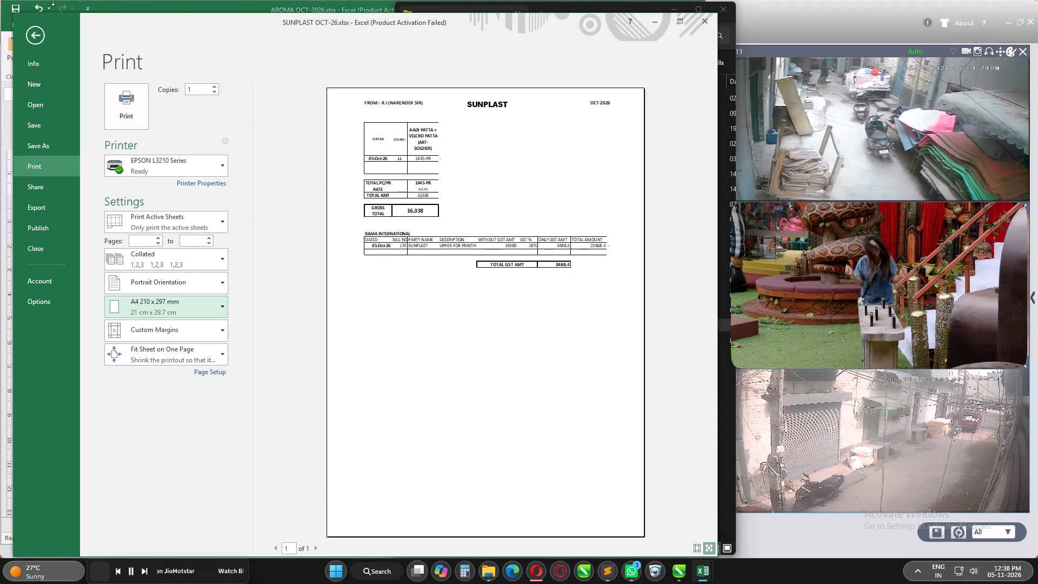
left_click(42, 34)
left_click(270, 335)
key("ctrl+s")
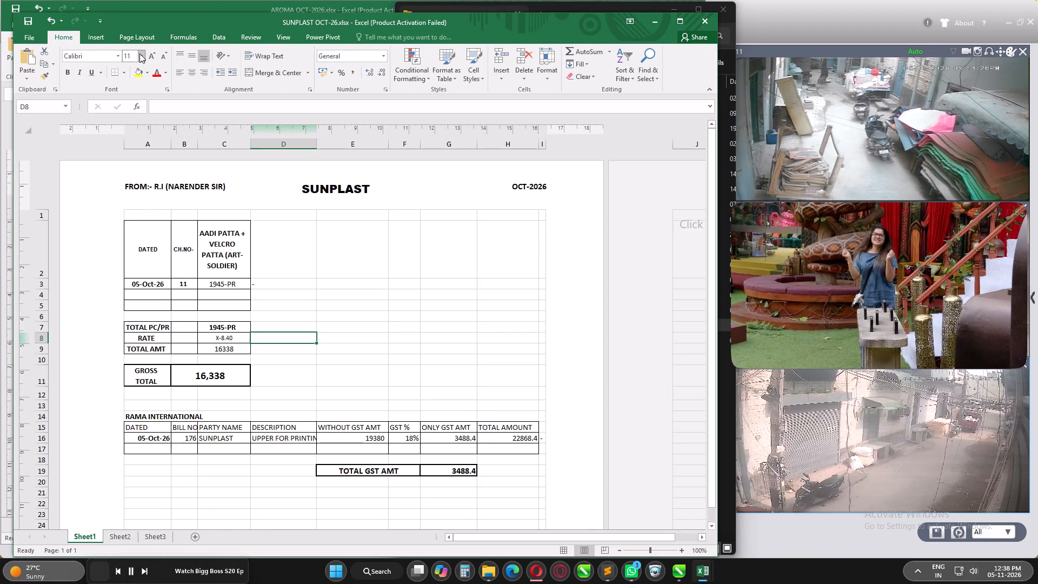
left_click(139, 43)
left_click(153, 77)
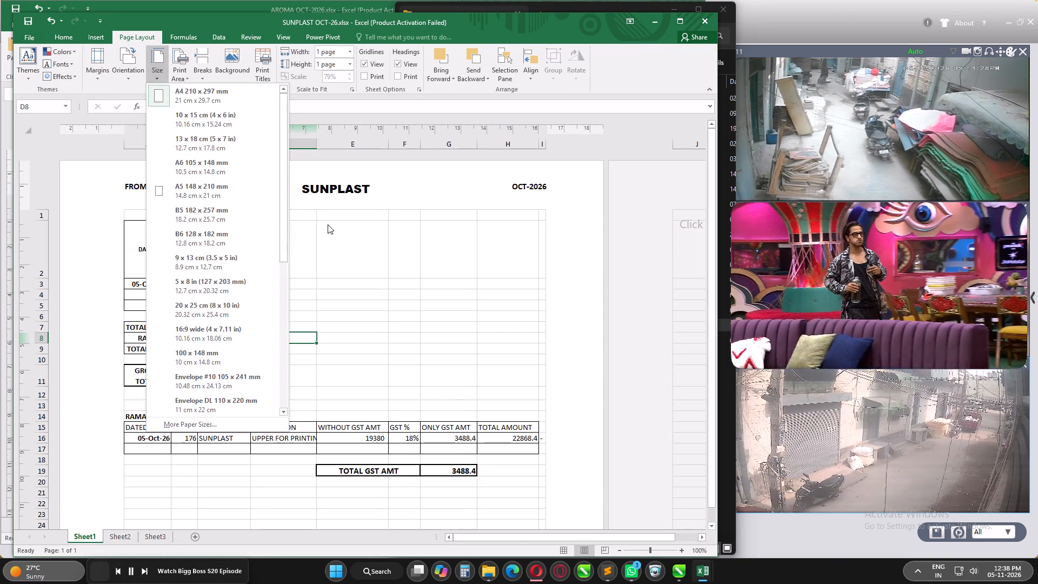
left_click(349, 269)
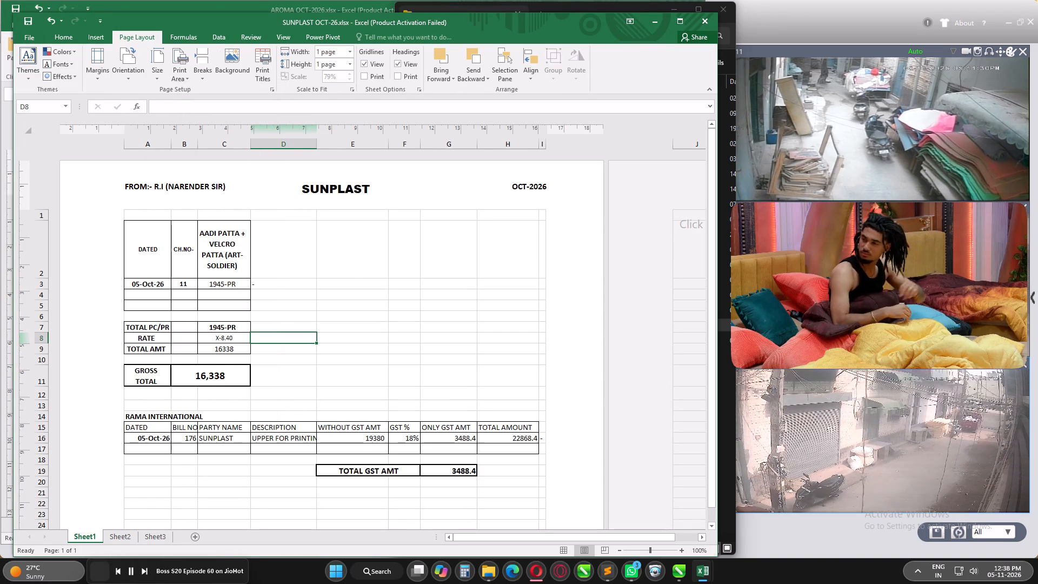
Narrow column E slightly and save the SUNPLAST workbook.
left_click(389, 145)
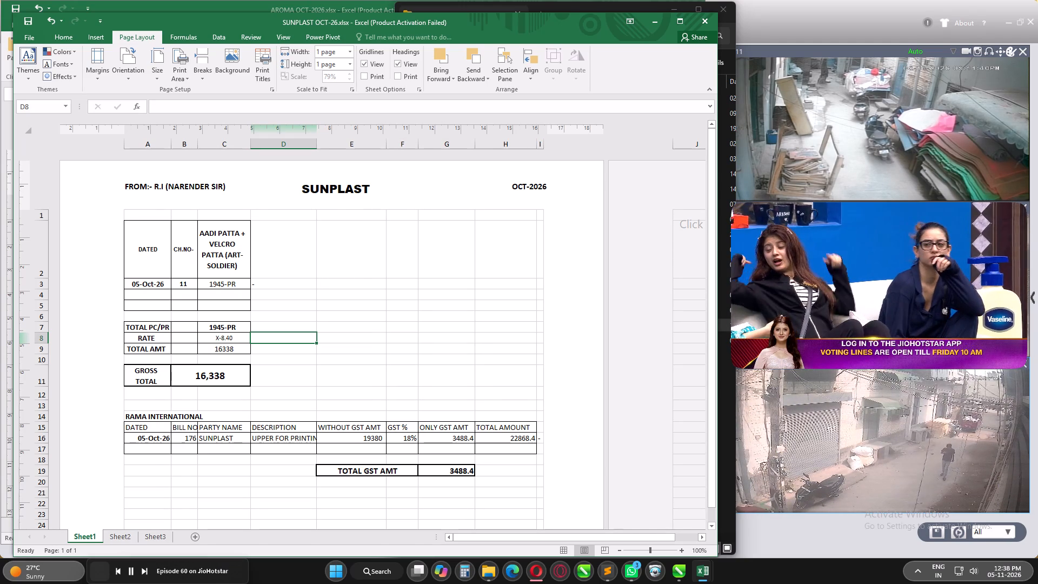
left_click(372, 352)
key("ctrl+s")
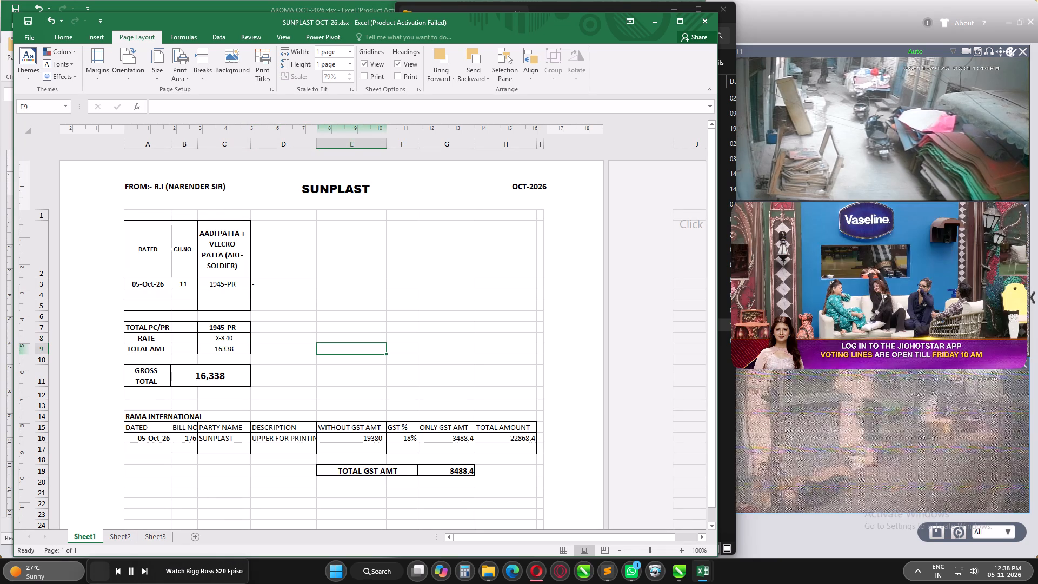
key("ctrl+s")
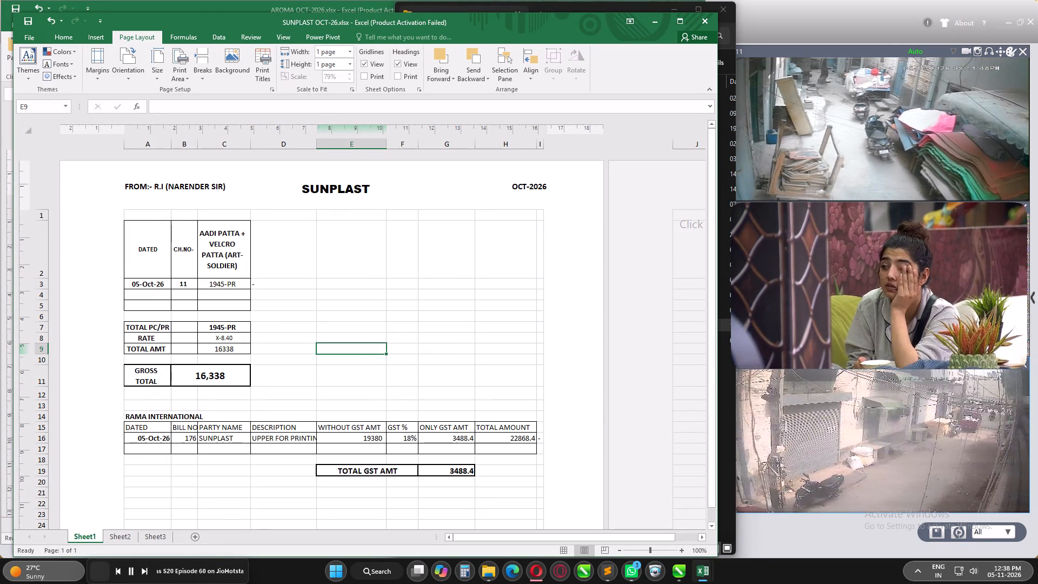
Check the formulas behind TOTAL PC/PR, TOTAL AMT, GROSS TOTAL and TOTAL GST AMT, and save the workbook.
left_click(227, 330)
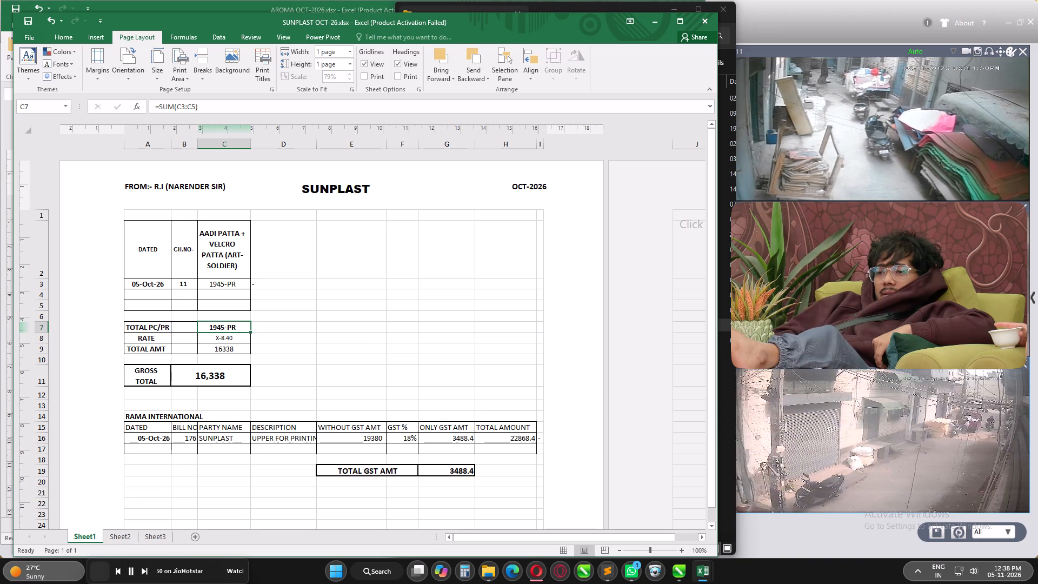
key("F2")
key("Return")
key("Return")
key("F2")
key("Return")
key("Return")
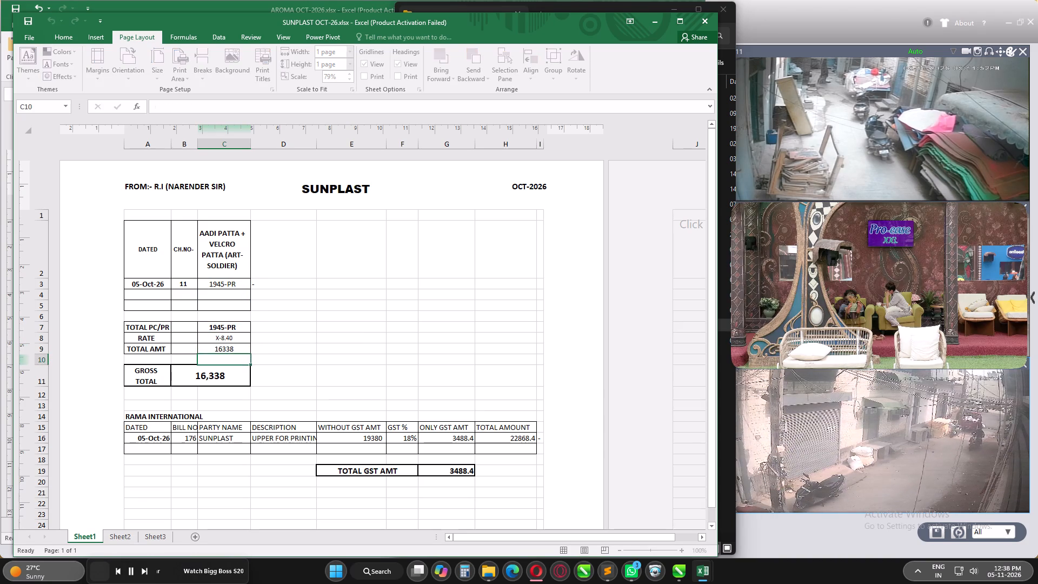
key("F2")
key("Return")
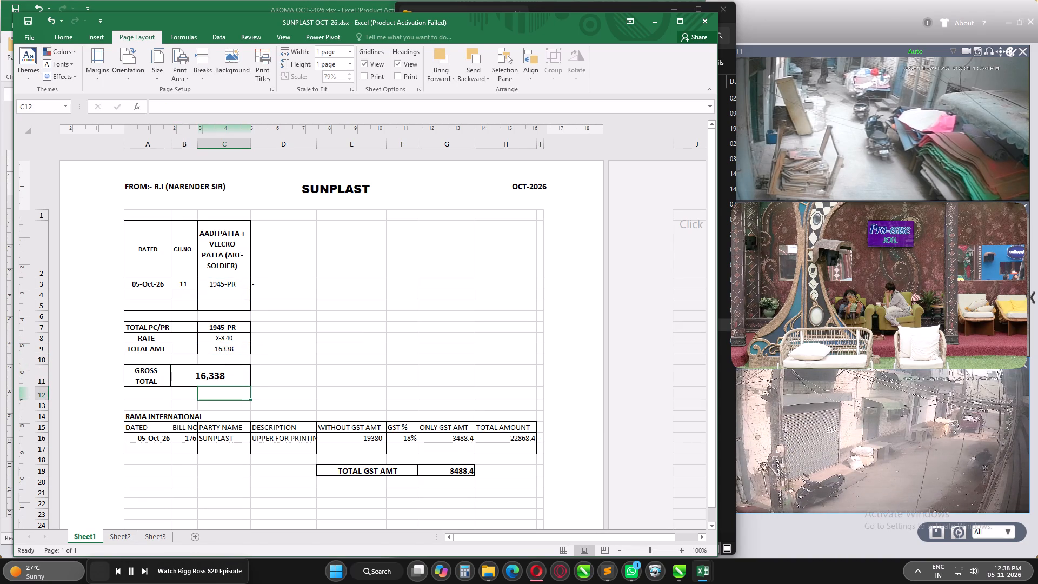
left_click(457, 476)
key("F2")
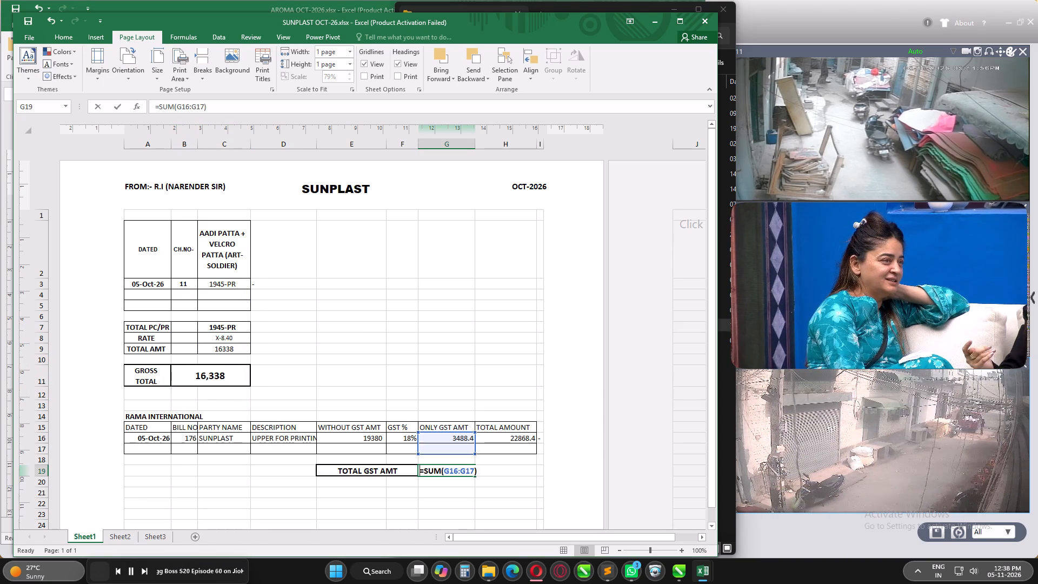
key("Return")
key("ctrl+s")
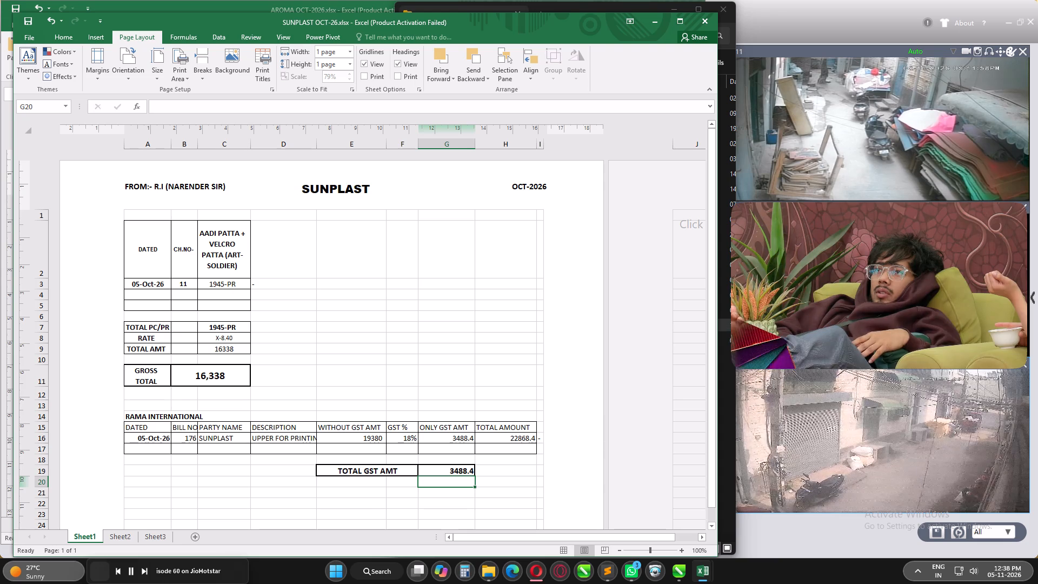
Calculate 18% GST on 19380 in Calculator to check bill 176's GST amount, and close Calculator.
left_click(471, 570)
type("19380")
left_click_drag(700, 177, 564, 137)
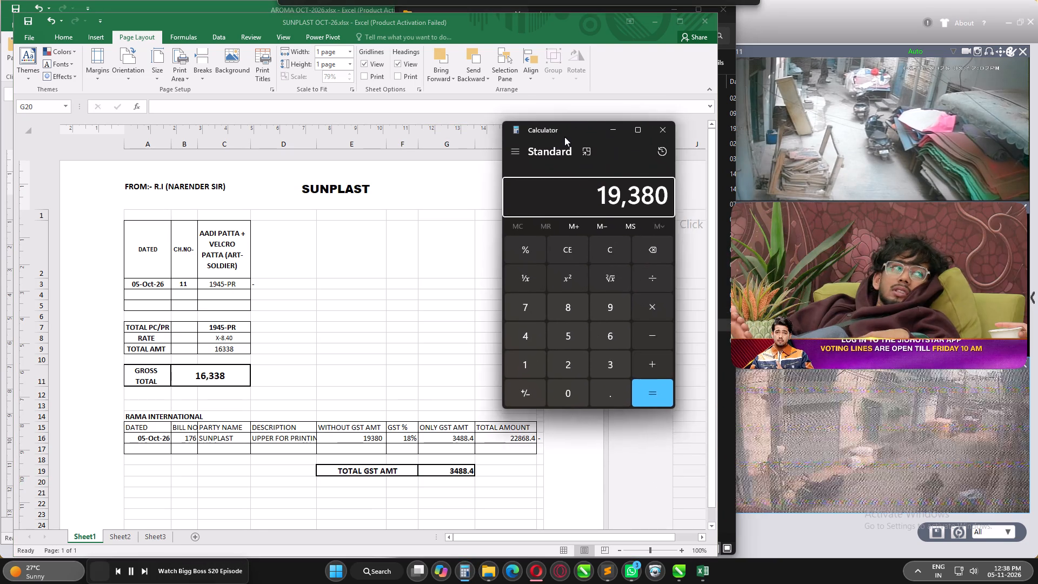
left_click_drag(564, 137, 551, 123)
type("+18")
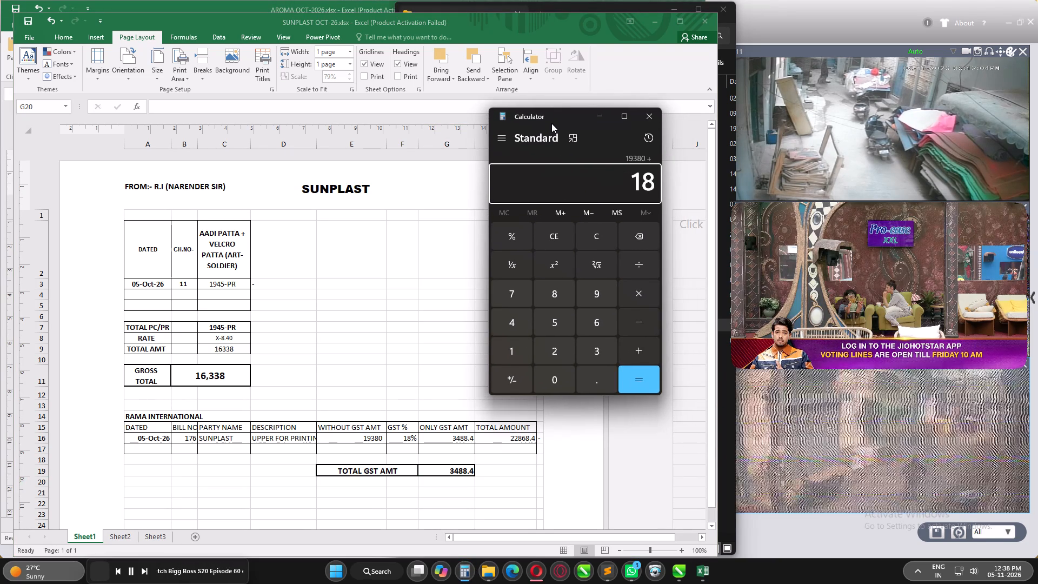
key("shift+percent")
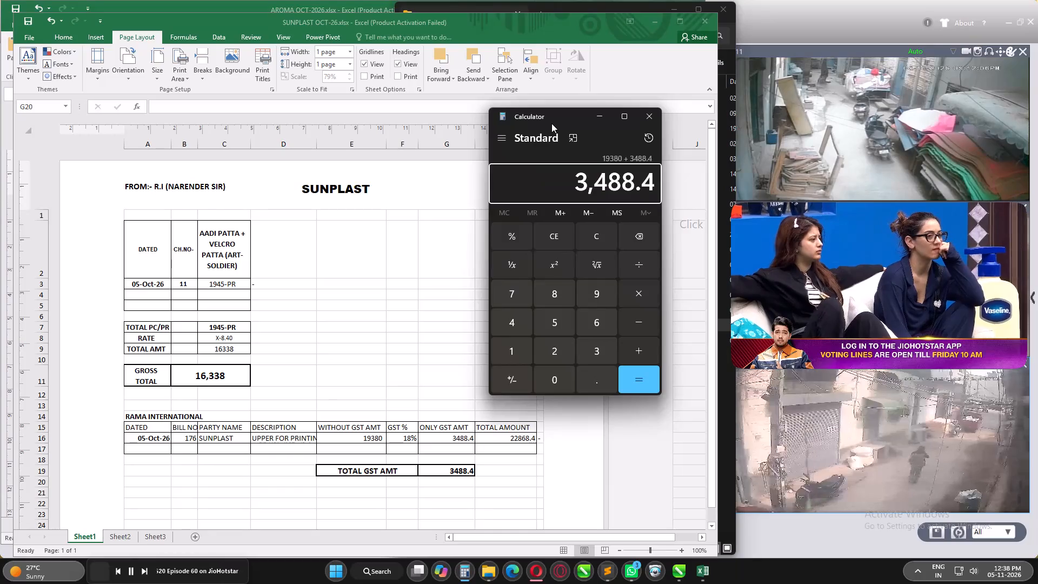
left_click(654, 122)
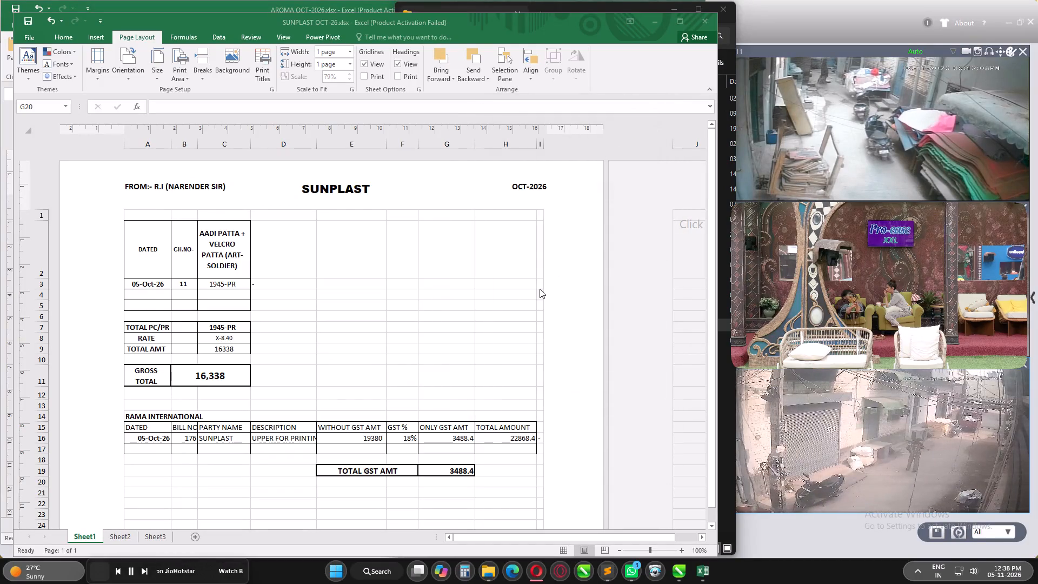
left_click(500, 304)
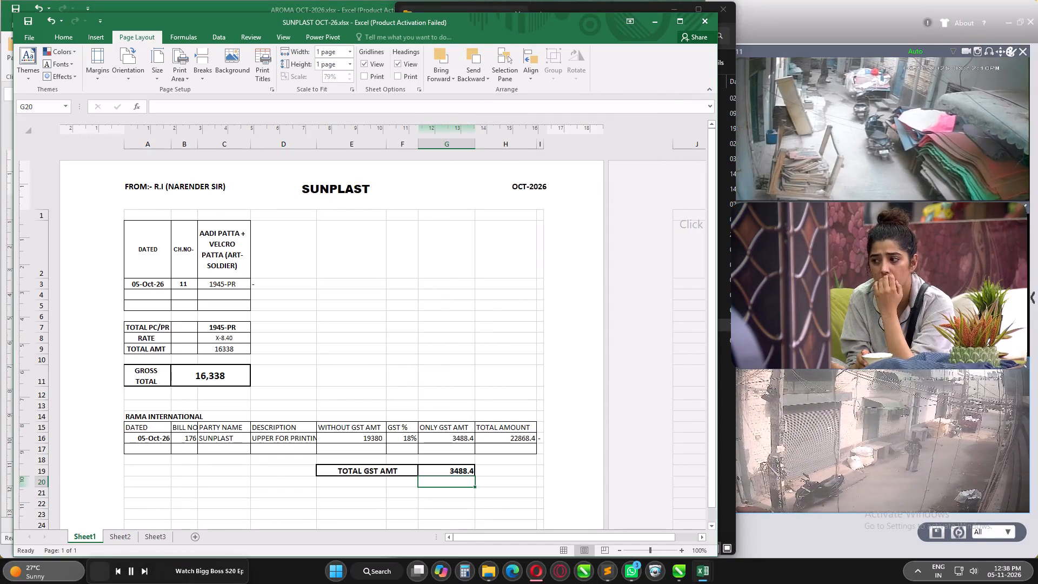
Save the workbook and export the statement as the PDF SUNPLAST OCT-26 into the Desktop folder OCT 26.
left_click(457, 471)
left_click(428, 358)
key("ctrl+s")
key("ctrl+p")
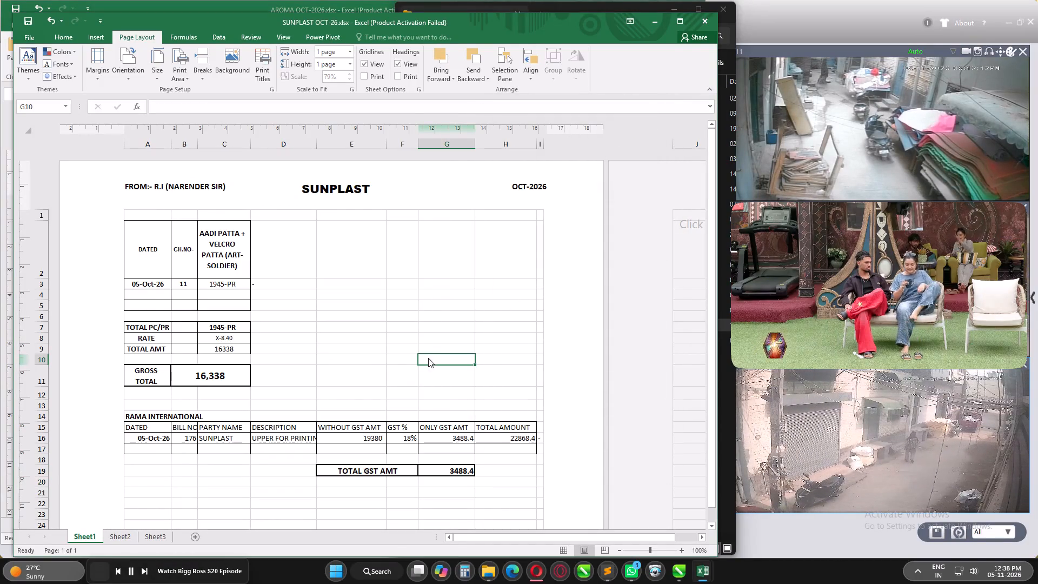
left_click(48, 142)
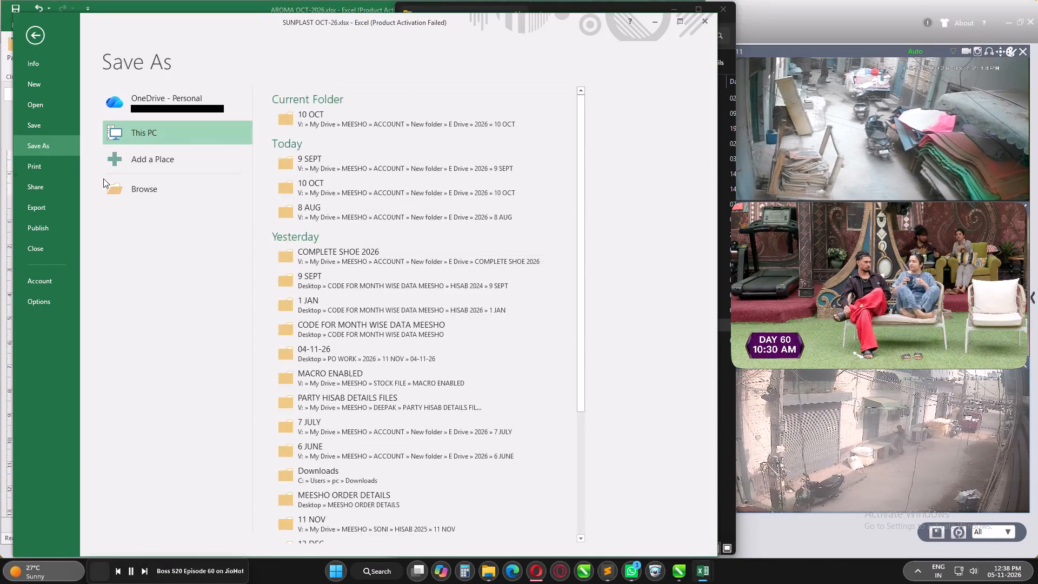
left_click(128, 188)
left_click_drag(96, 206, 105, 120)
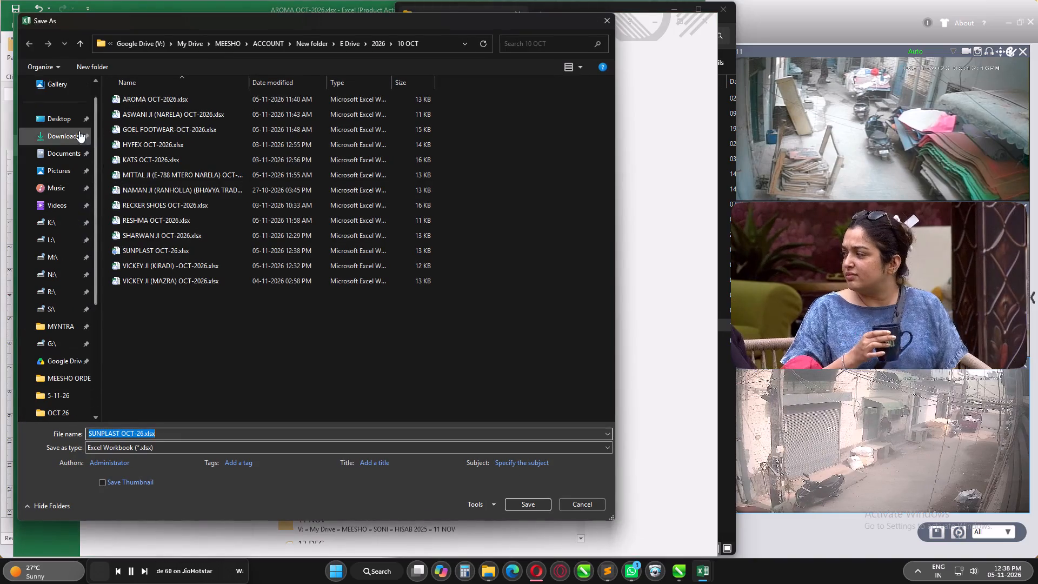
left_click(61, 118)
double_click(161, 282)
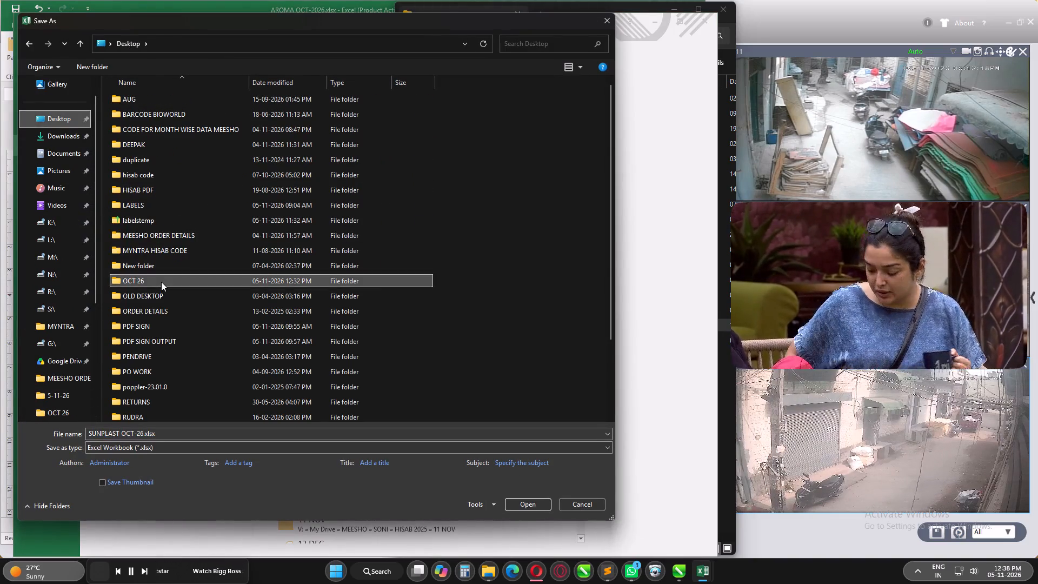
left_click(143, 448)
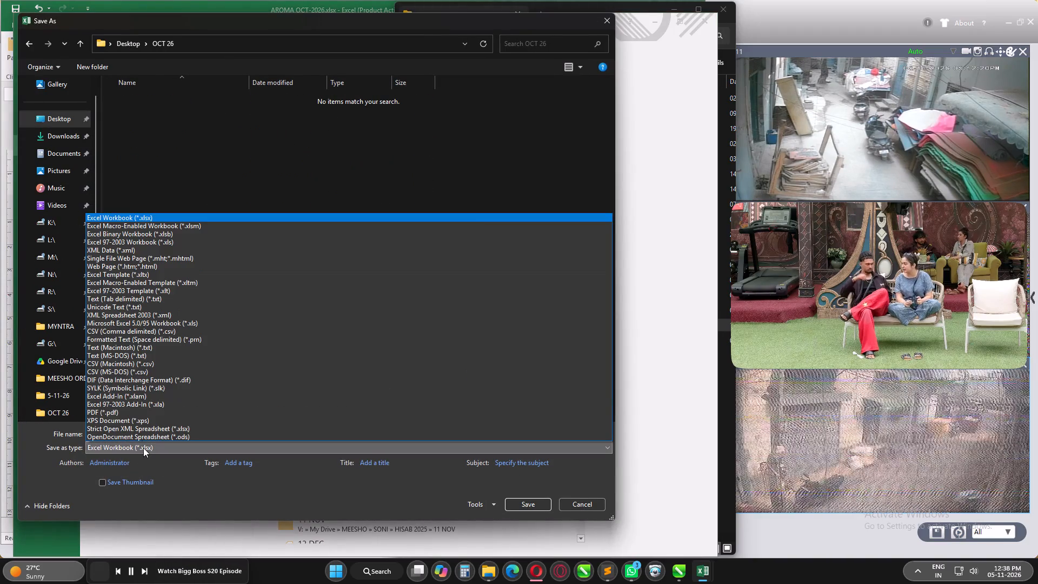
left_click(122, 412)
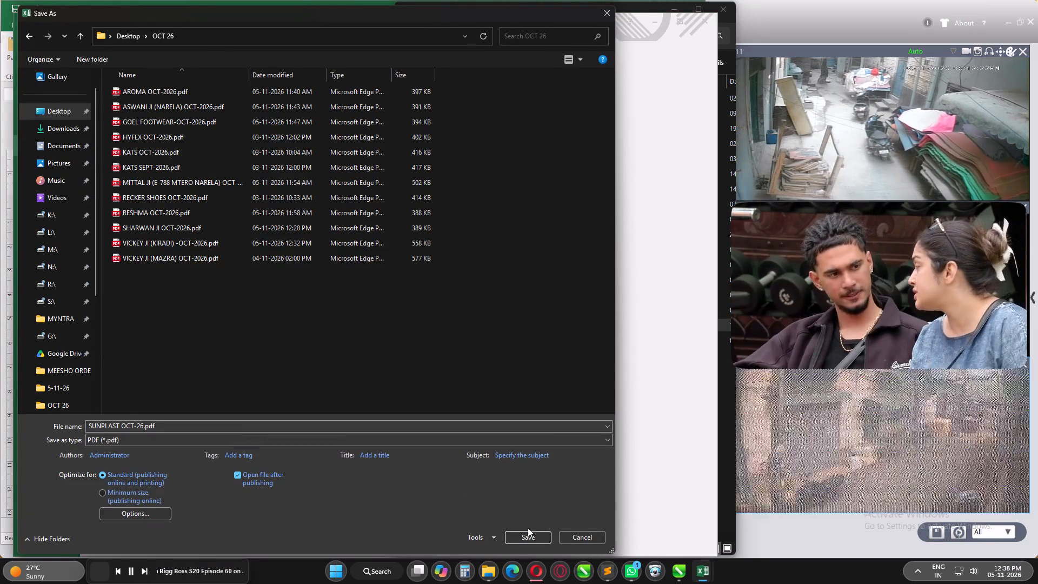
left_click(524, 537)
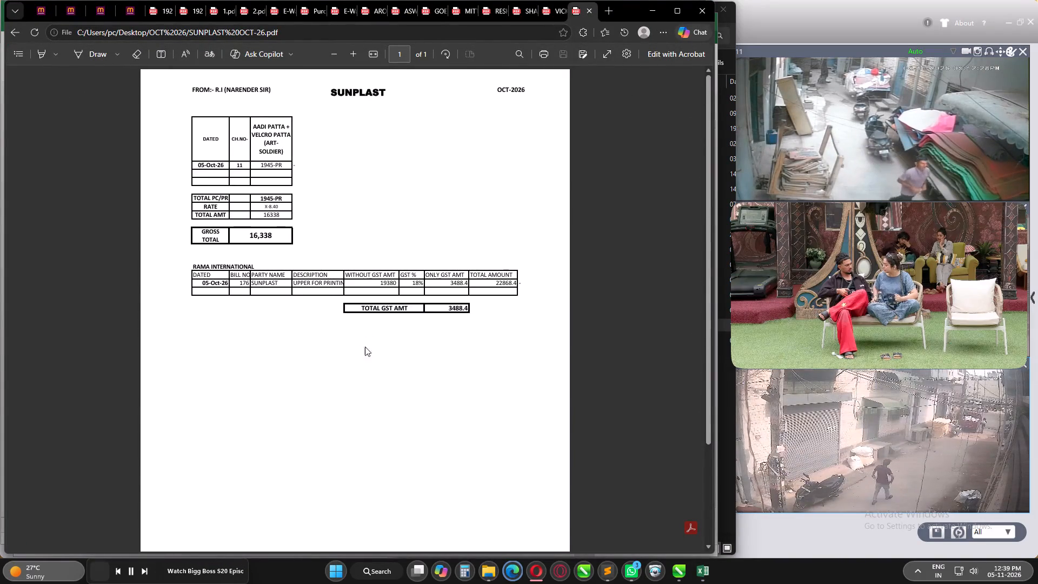
left_click(661, 15)
Save and close the SUNPLAST OCT-26 workbook.
left_click(445, 323)
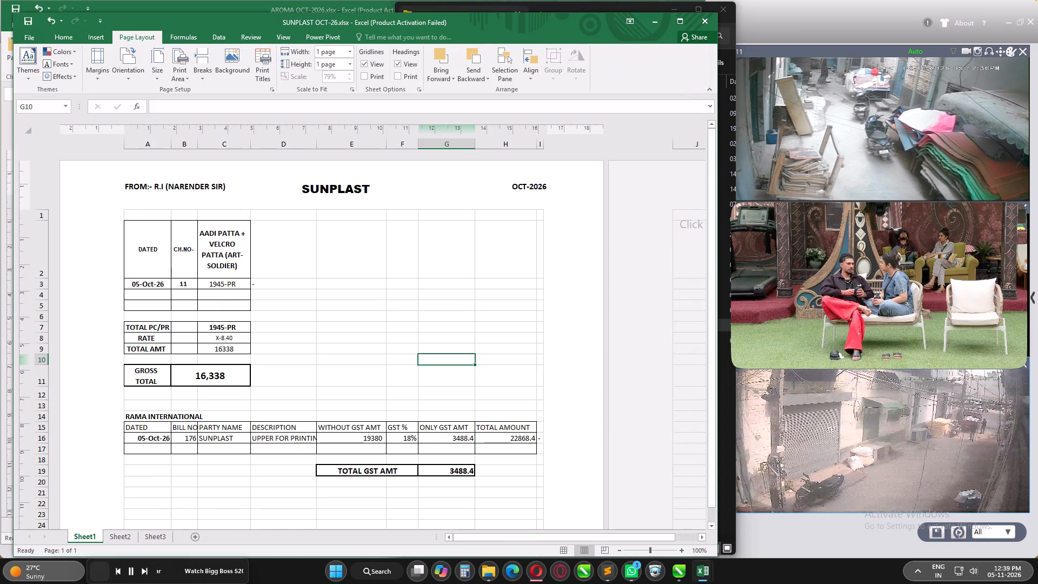
key("ctrl+s")
left_click(708, 23)
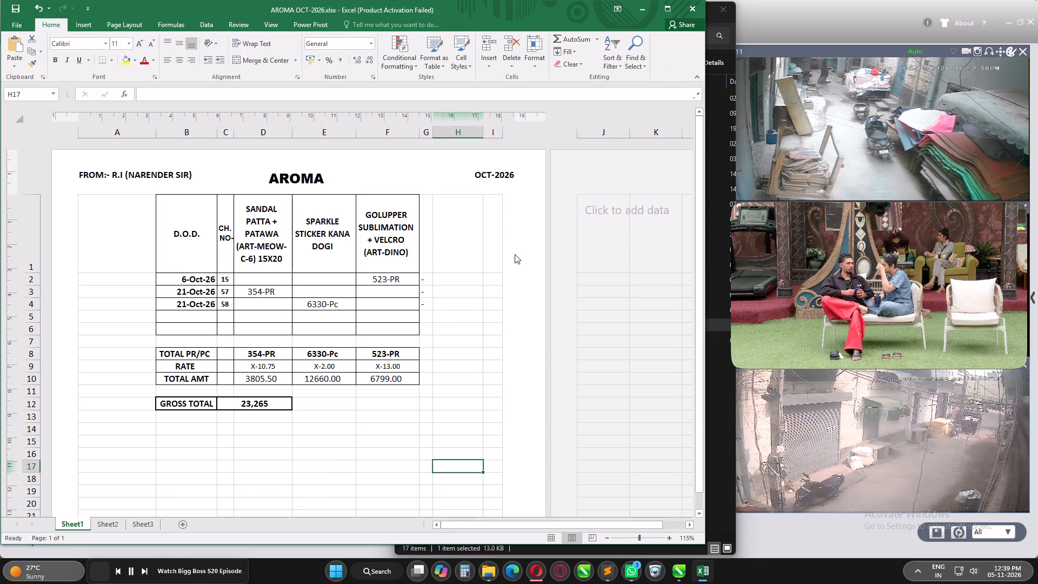
Save and close the AROMA OCT-2026 workbook.
left_click(365, 468)
key("ctrl+s")
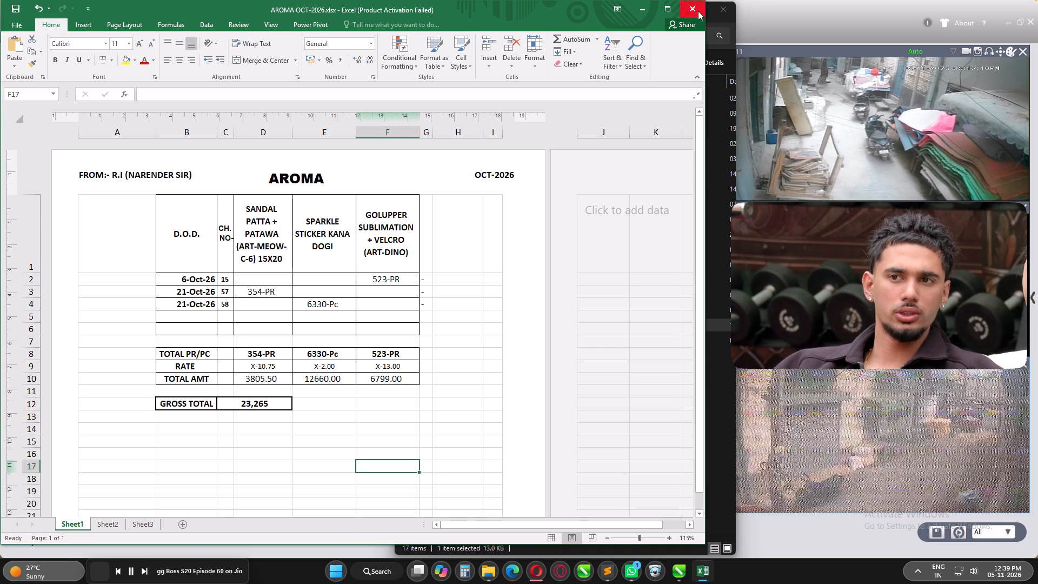
left_click(697, 11)
Compare the workbooks in the 10 OCT folder with the PDFs in the Desktop folder OCT 26, and minimize File Explorer.
left_click(589, 413)
key("BackSpace")
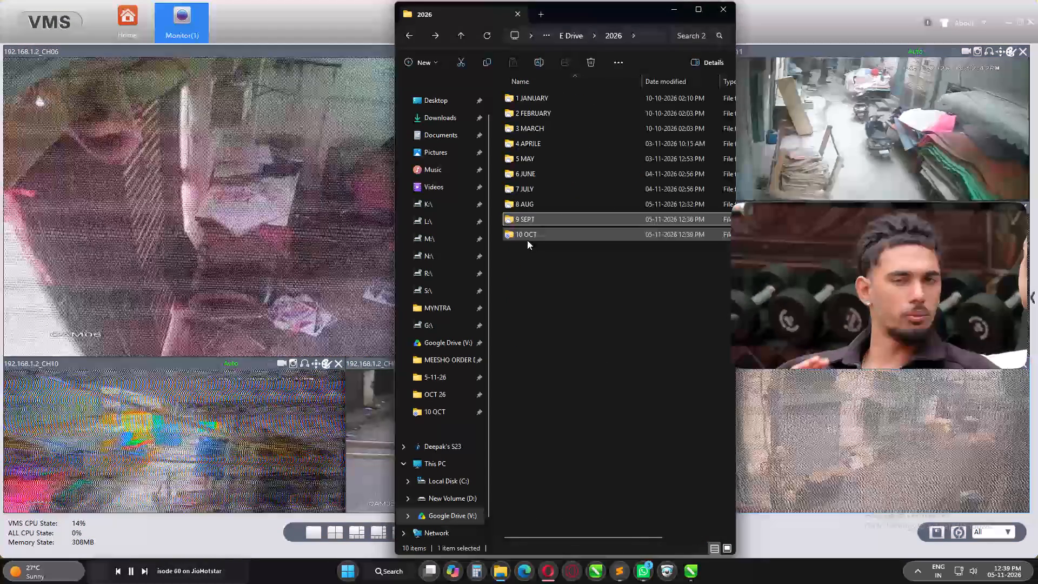
double_click(524, 237)
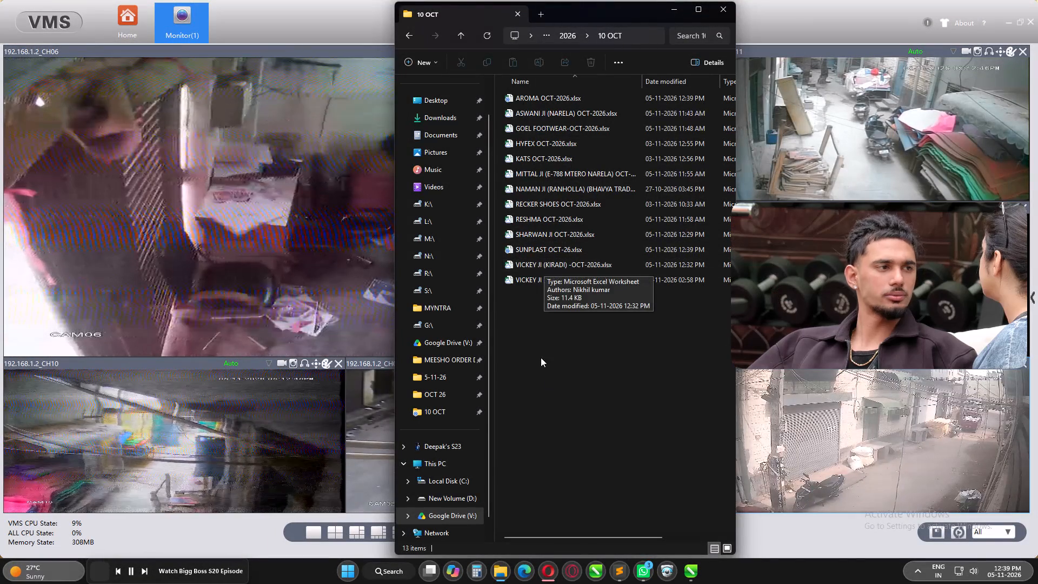
left_click(542, 15)
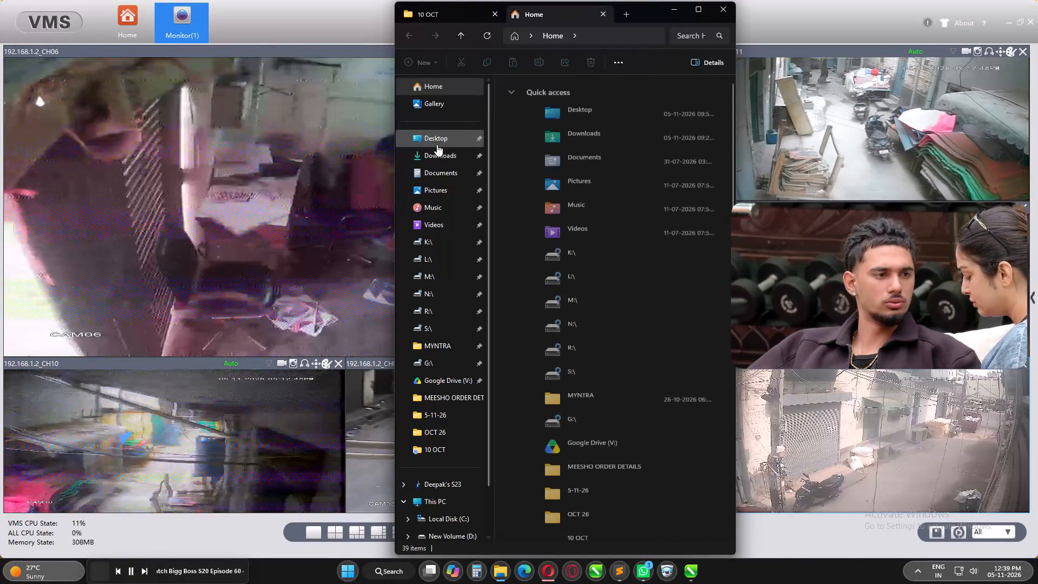
left_click(434, 141)
double_click(543, 280)
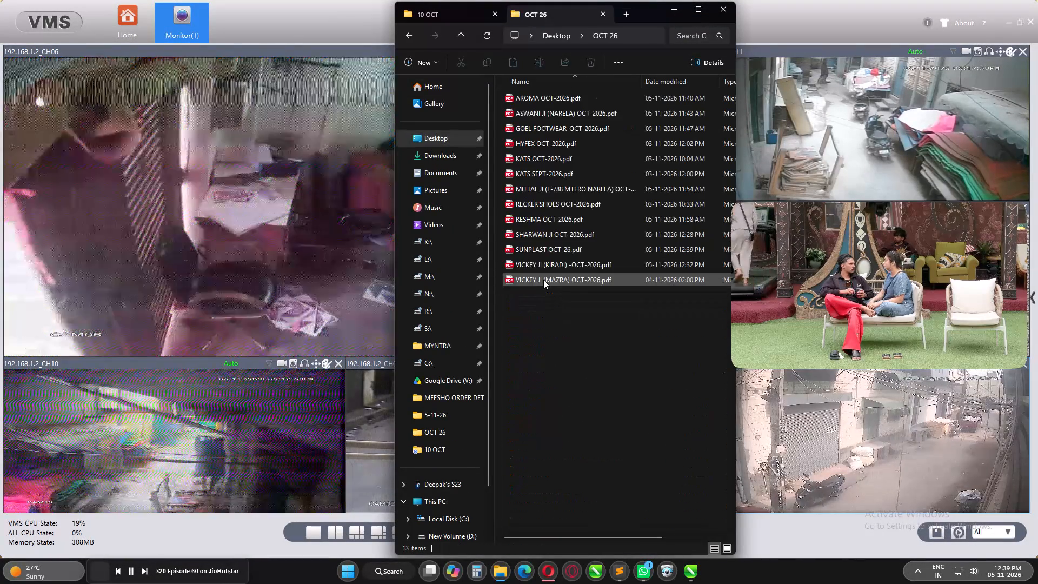
left_click(583, 356)
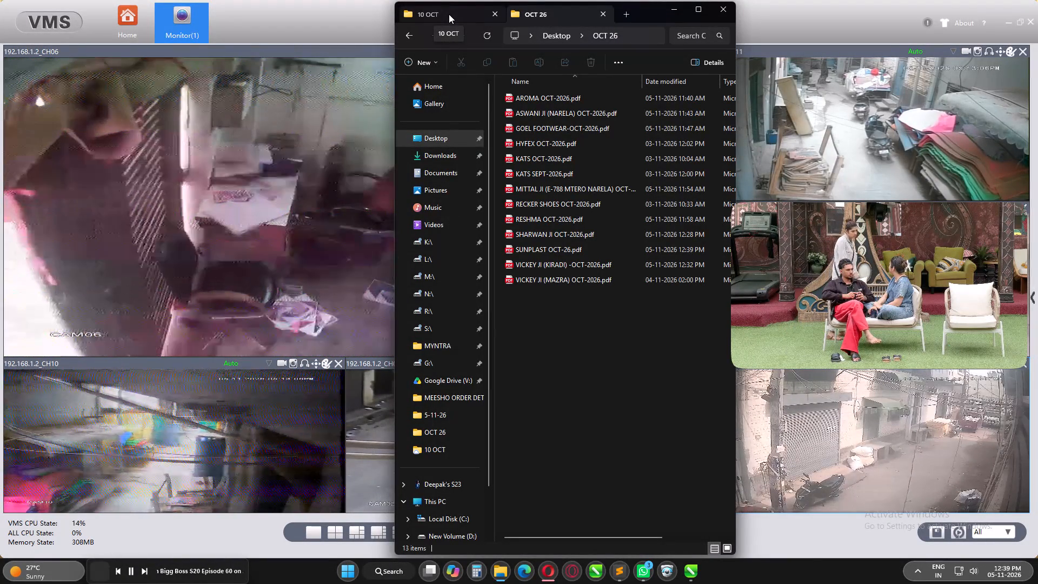
left_click(449, 14)
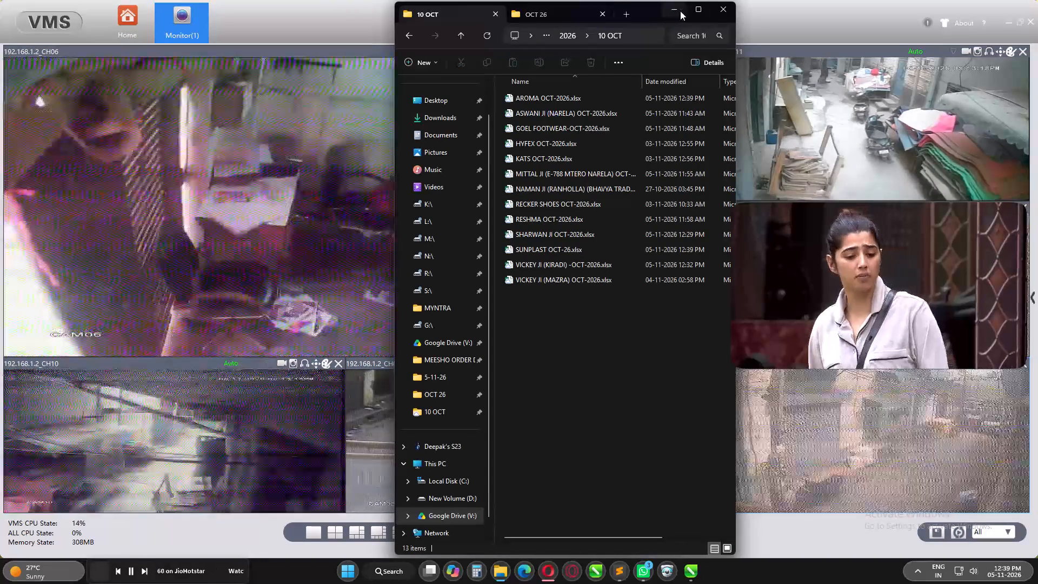
left_click(680, 11)
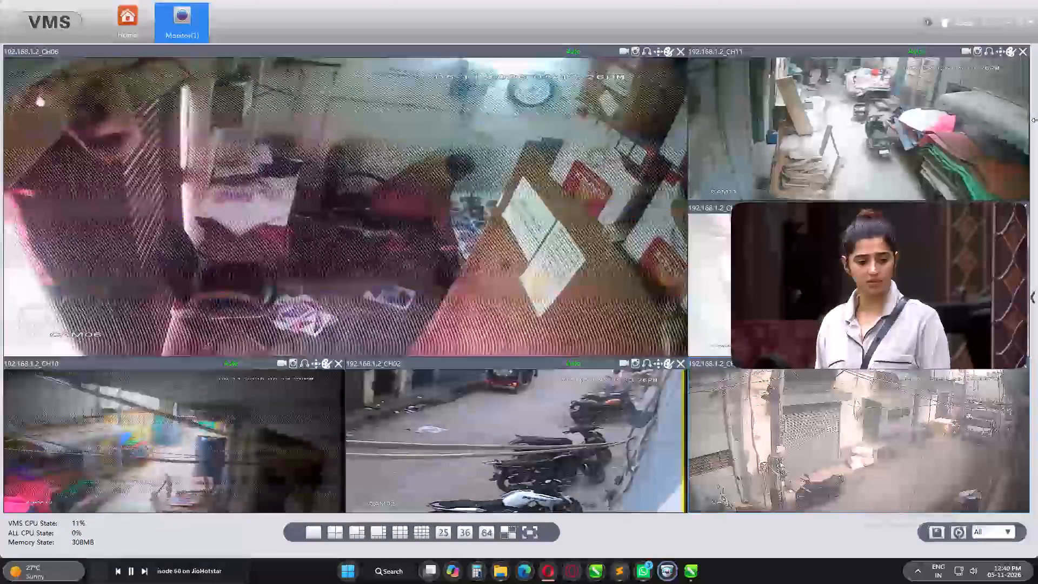
Switch to the Bigg Boss episode in the Opera browser and skip the video forward.
left_click(1012, 220)
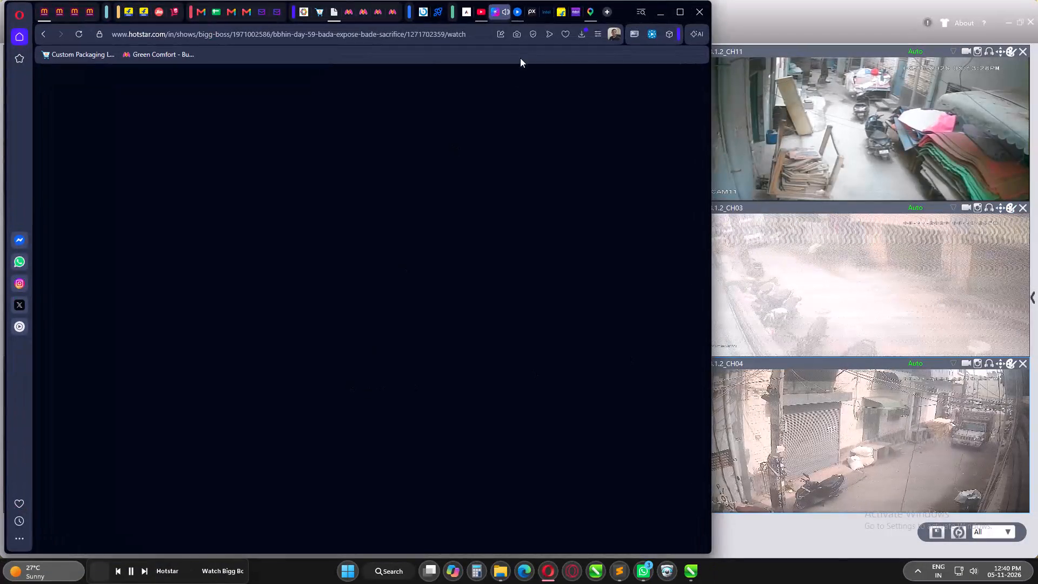
left_click(518, 16)
left_click(492, 18)
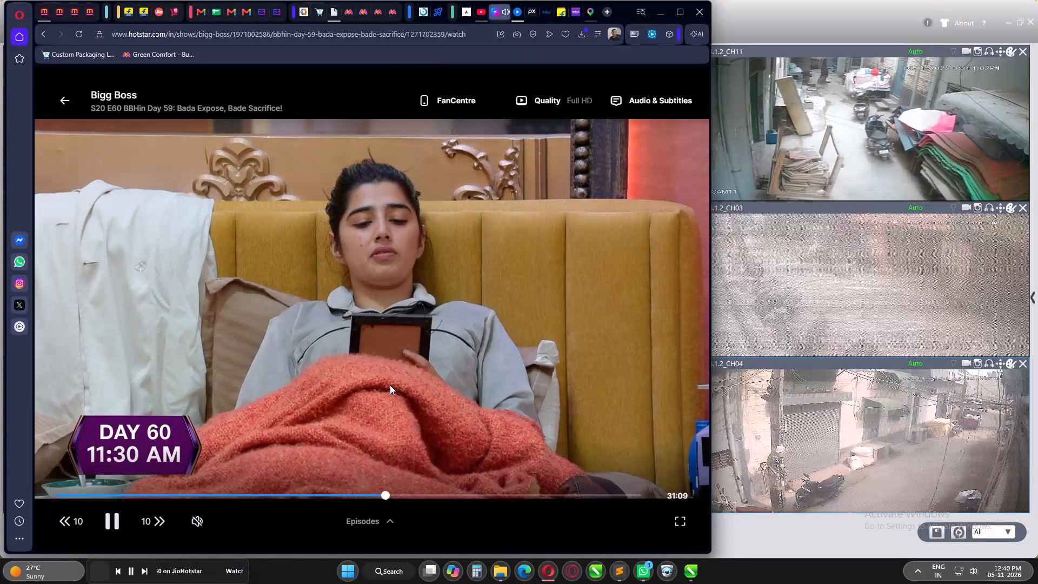
key("Right")
key("Right")
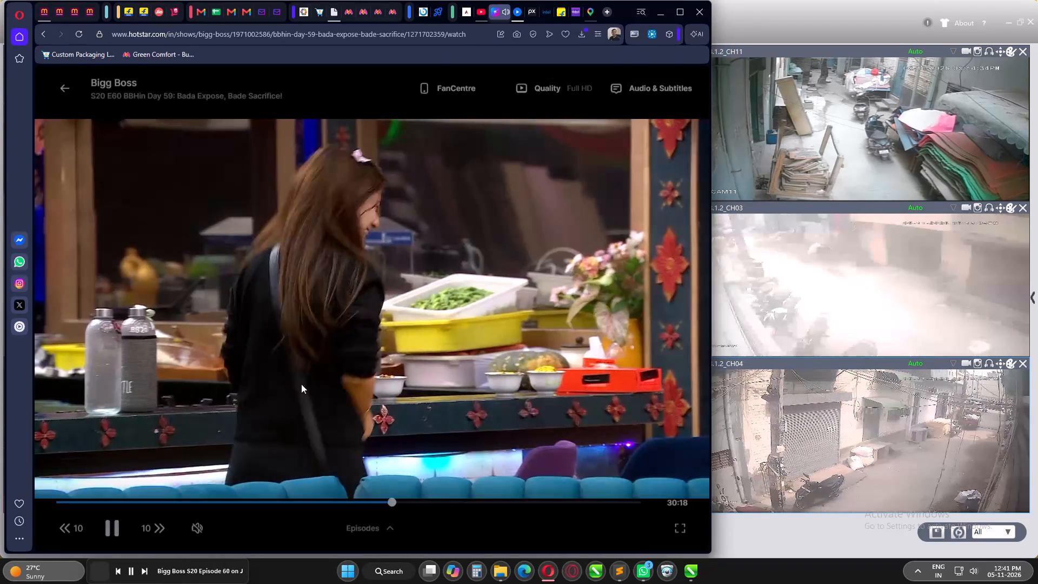
Skip the Bigg Boss episode forward and pause the playback.
key("Right")
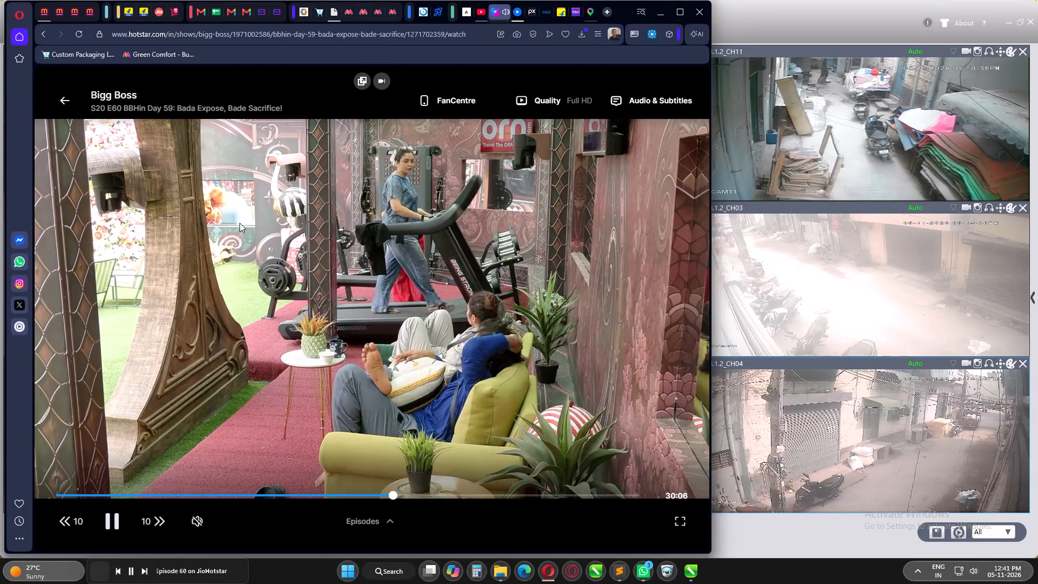